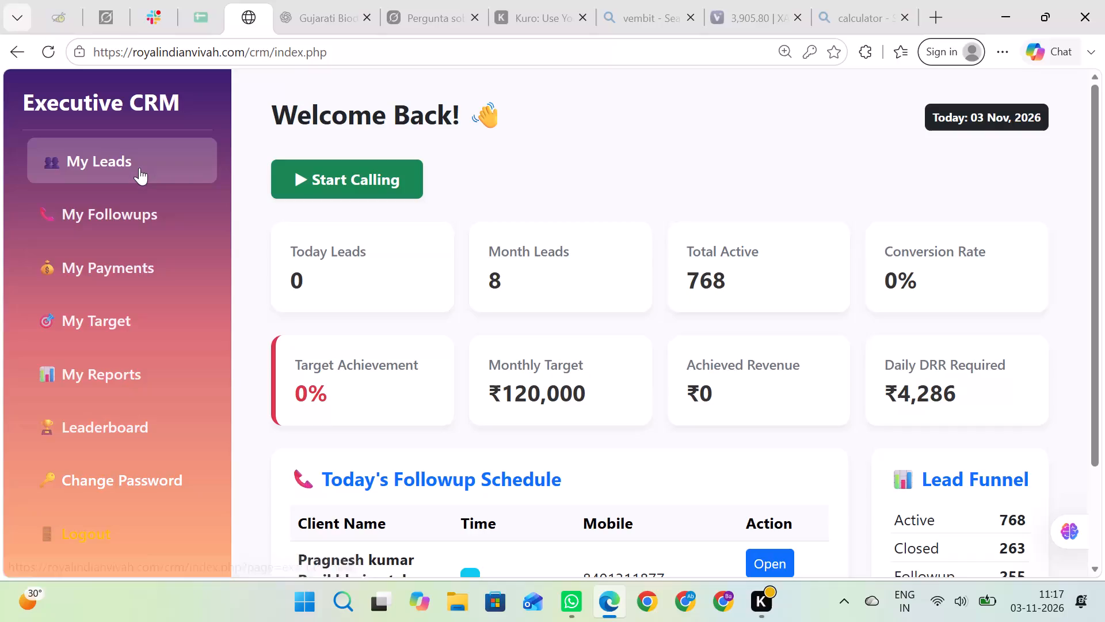
# Open My Leads and search it for the copied mobile number with its inner space removed.
pyautogui.click(139, 168)
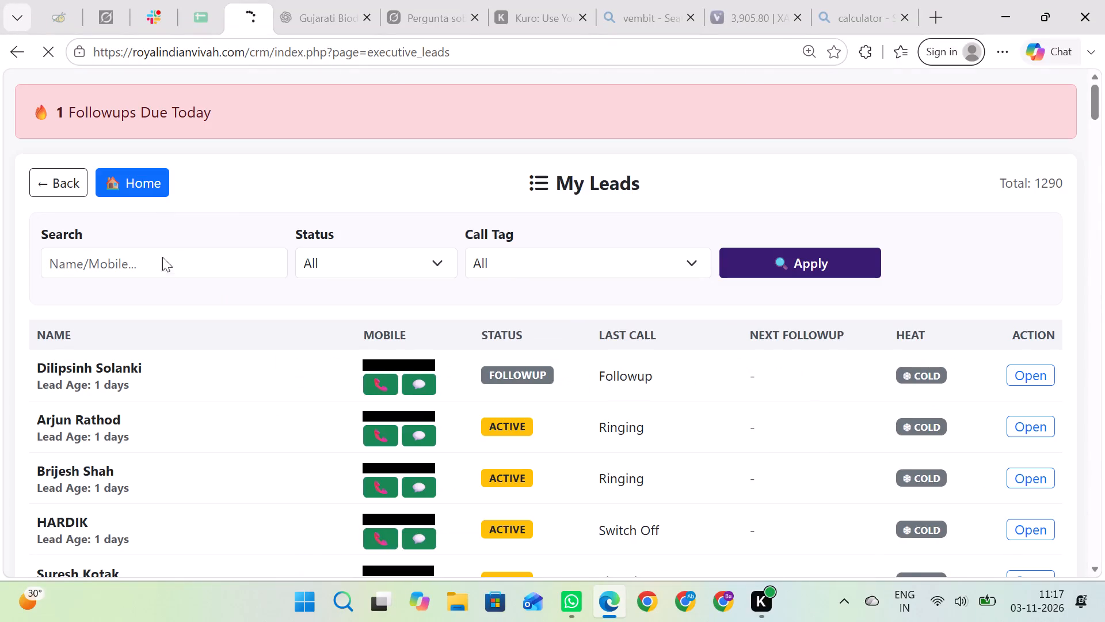
pyautogui.click(163, 267)
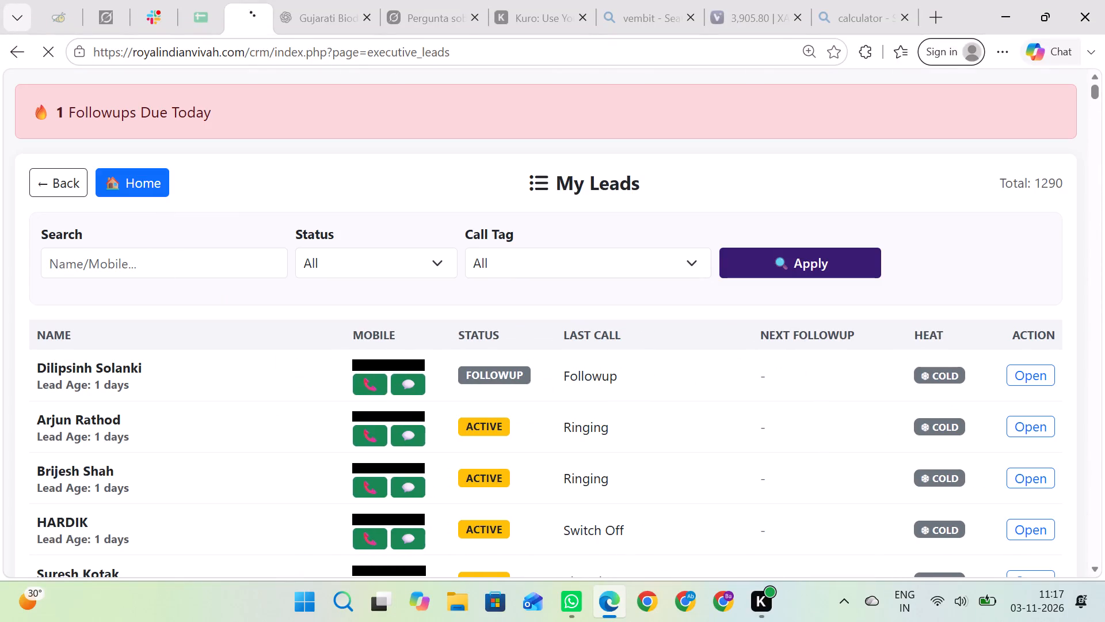
pyautogui.click(163, 267)
pyautogui.click(163, 267)
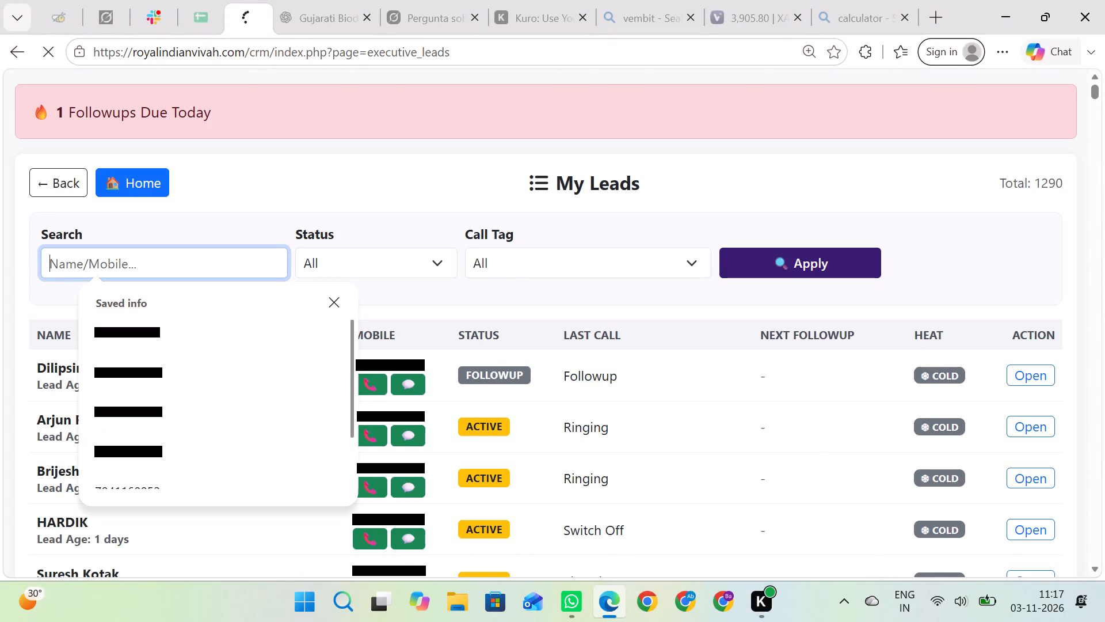
pyautogui.hotkey('ctrl', 'v')
pyautogui.press('Left')
pyautogui.press('Left')
pyautogui.press('Left')
pyautogui.press('Left')
pyautogui.press('Left')
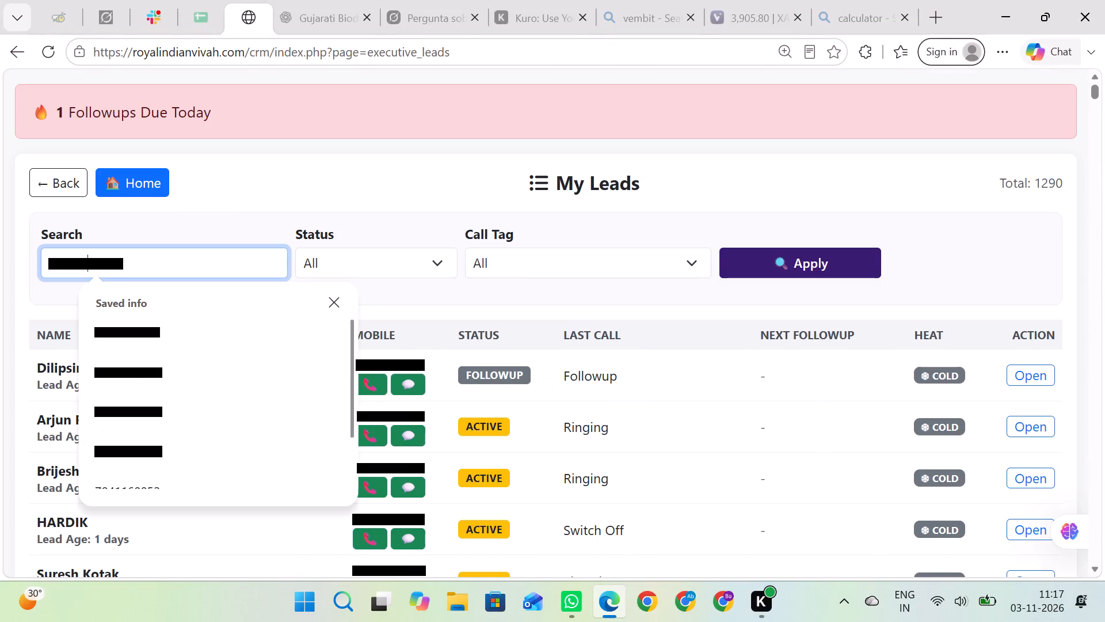
pyautogui.press('BackSpace')
pyautogui.press('Return')
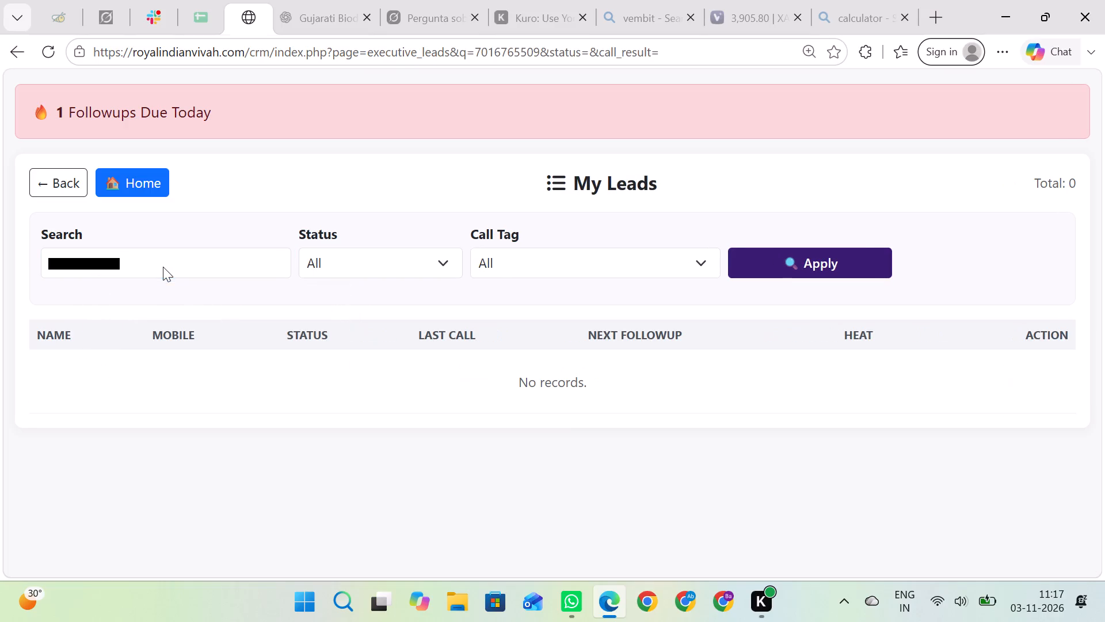
# Switch to the Royal Rockstar spreadsheet, search the page for the copied mobile number without its inner space, and dismiss the account notice.
pyautogui.click(209, 0)
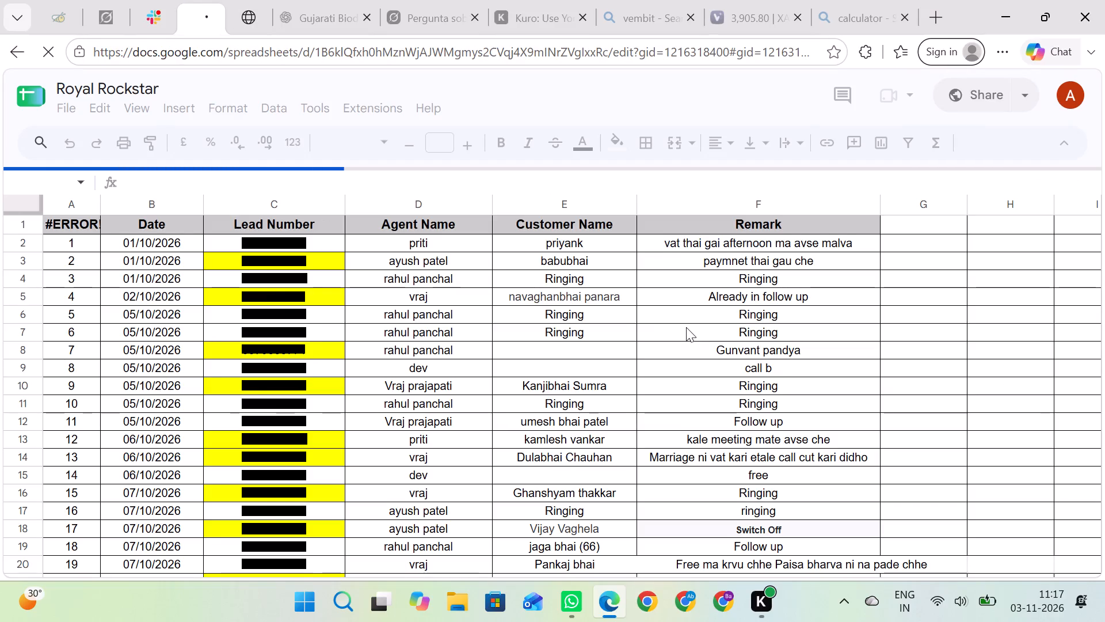
pyautogui.hotkey('ctrl', 'f')
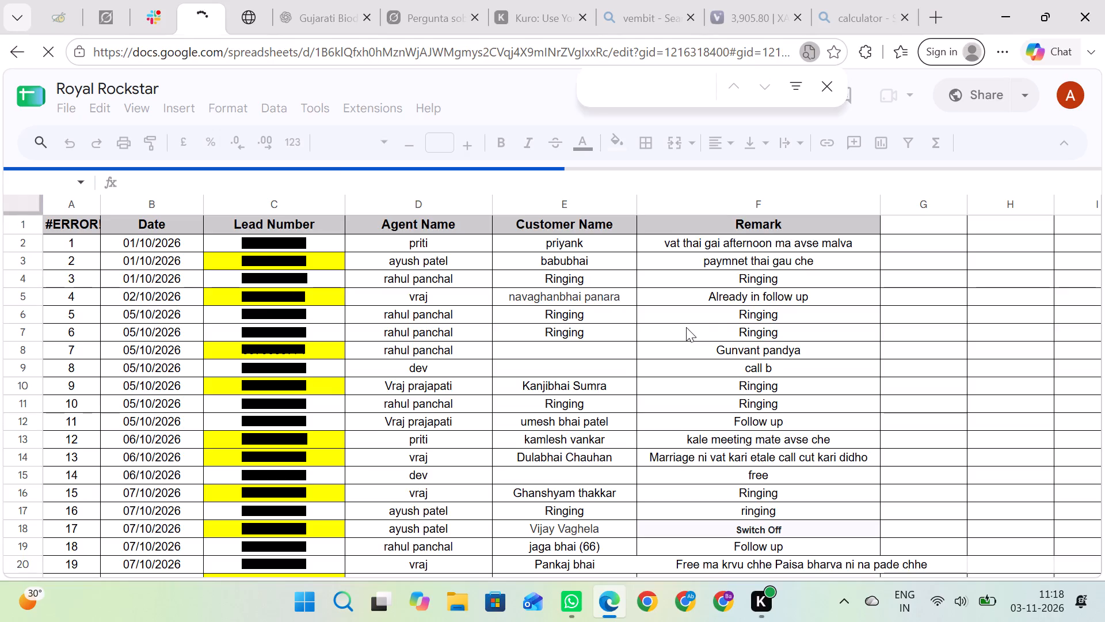
pyautogui.hotkey('ctrl', 'v')
pyautogui.press('Left')
pyautogui.press('Left')
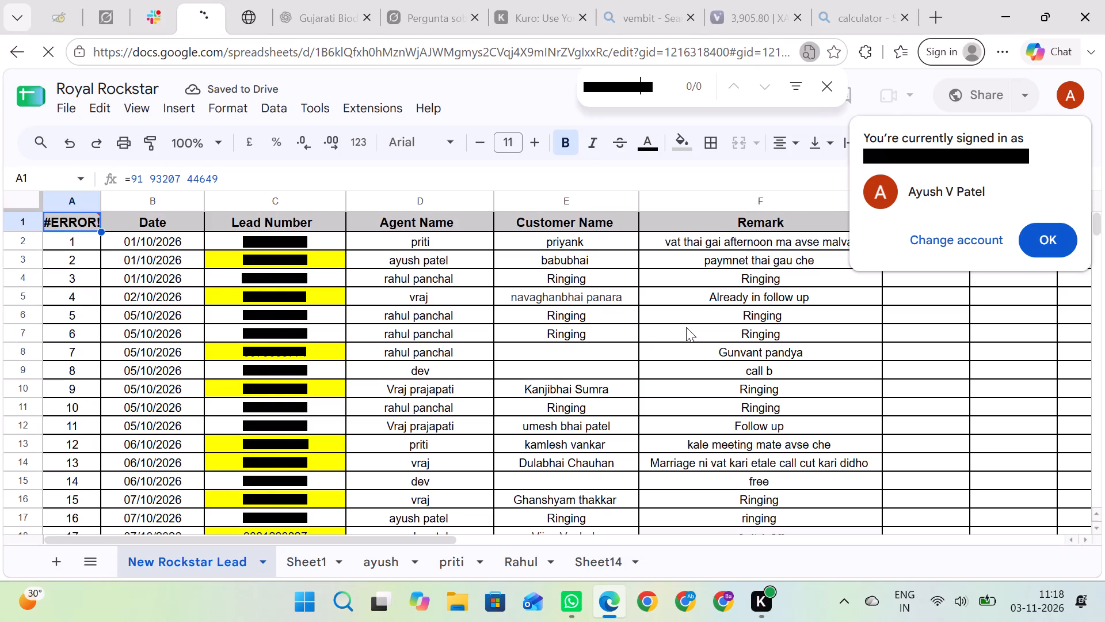
pyautogui.press('Left')
pyautogui.press('Left')
pyautogui.press('Left')
pyautogui.press('BackSpace')
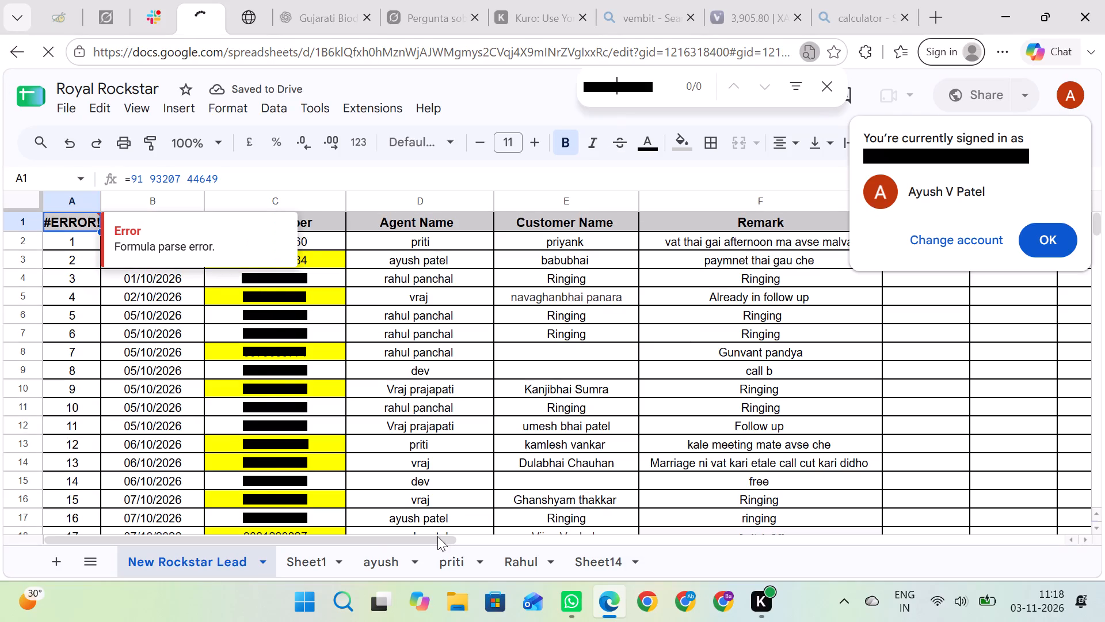
pyautogui.click(1039, 233)
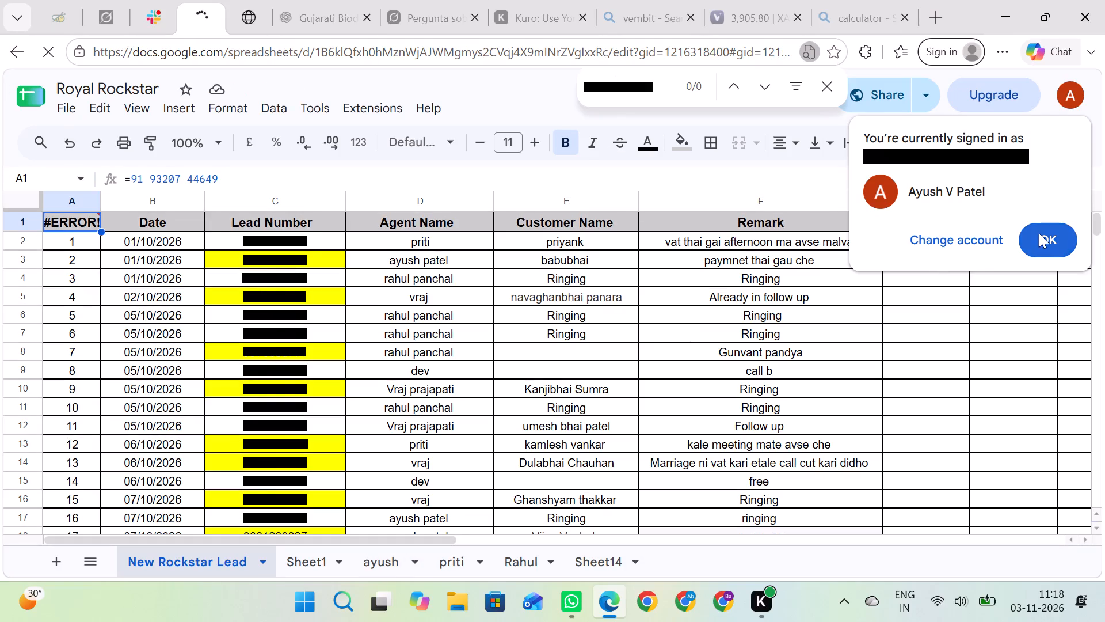
pyautogui.click(920, 336)
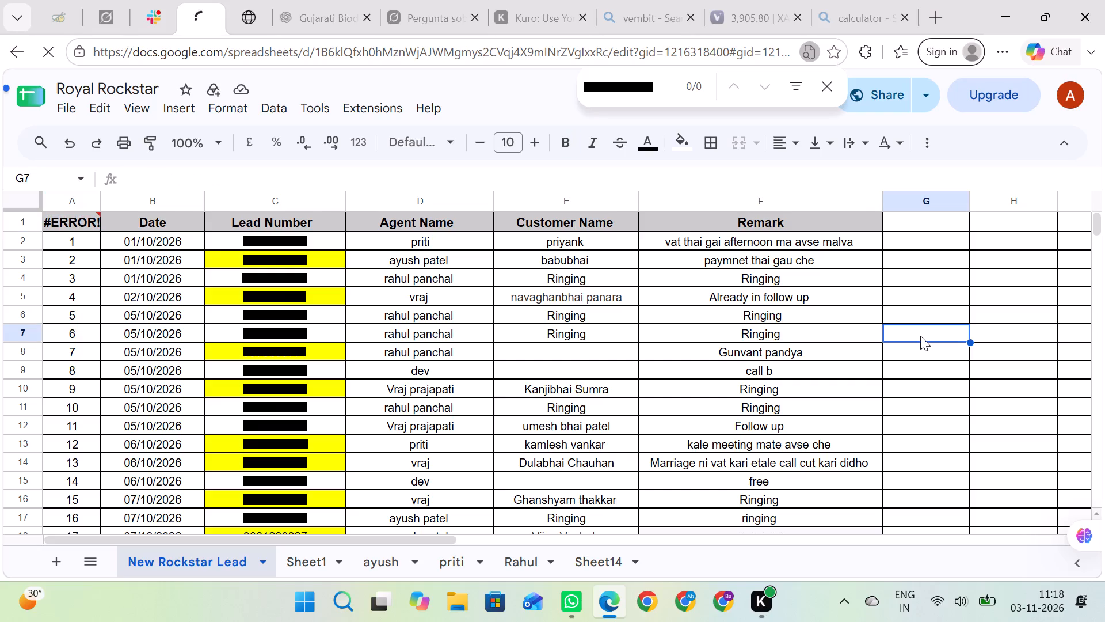
# Find the copied mobile number, without its inner space, in the New Rockstar Lead sheet and review its row and the entries below.
pyautogui.hotkey('ctrl', 'f')
pyautogui.hotkey('ctrl', 'v')
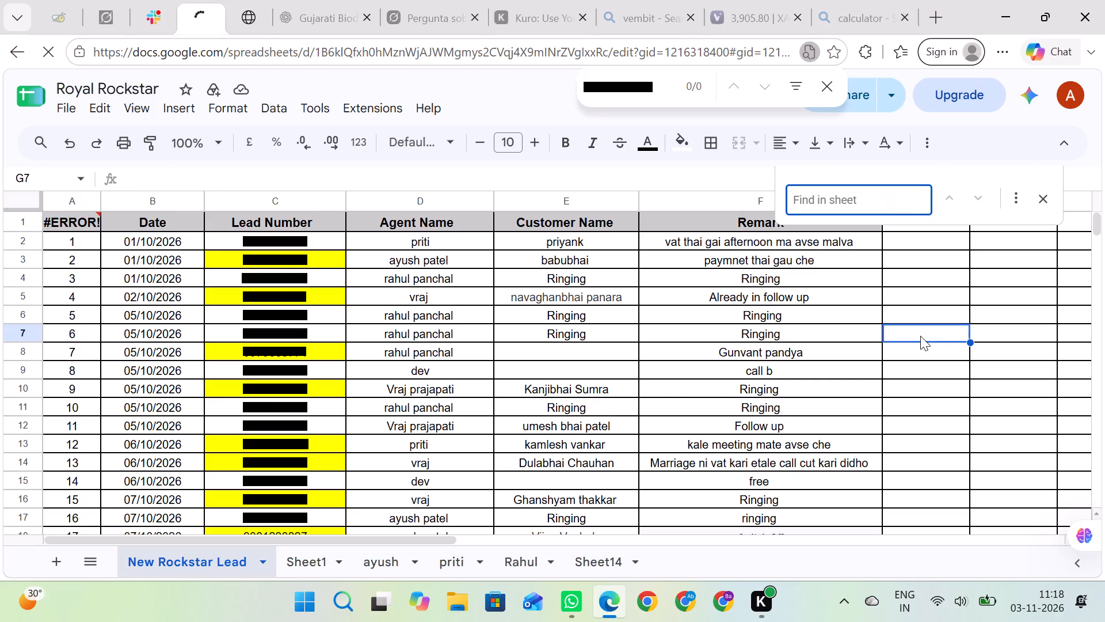
pyautogui.press('Left')
pyautogui.press('Left')
pyautogui.press('Left')
pyautogui.press('Left')
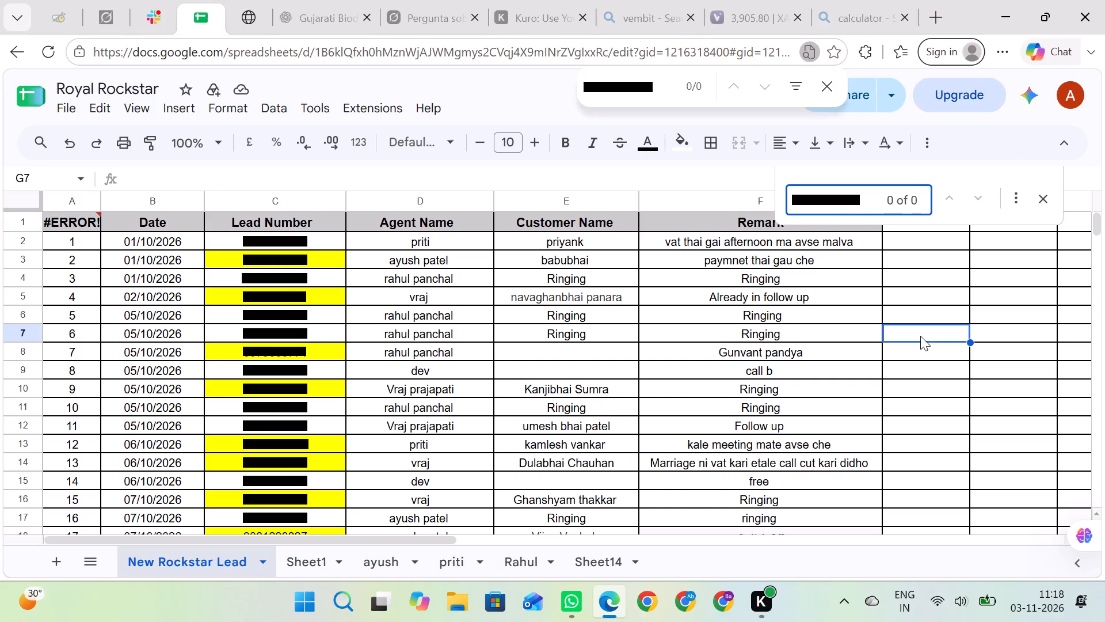
pyautogui.click(862, 197)
pyautogui.press('Left')
pyautogui.press('Left')
pyautogui.press('Left')
pyautogui.press('Left')
pyautogui.press('Left')
pyautogui.press('BackSpace')
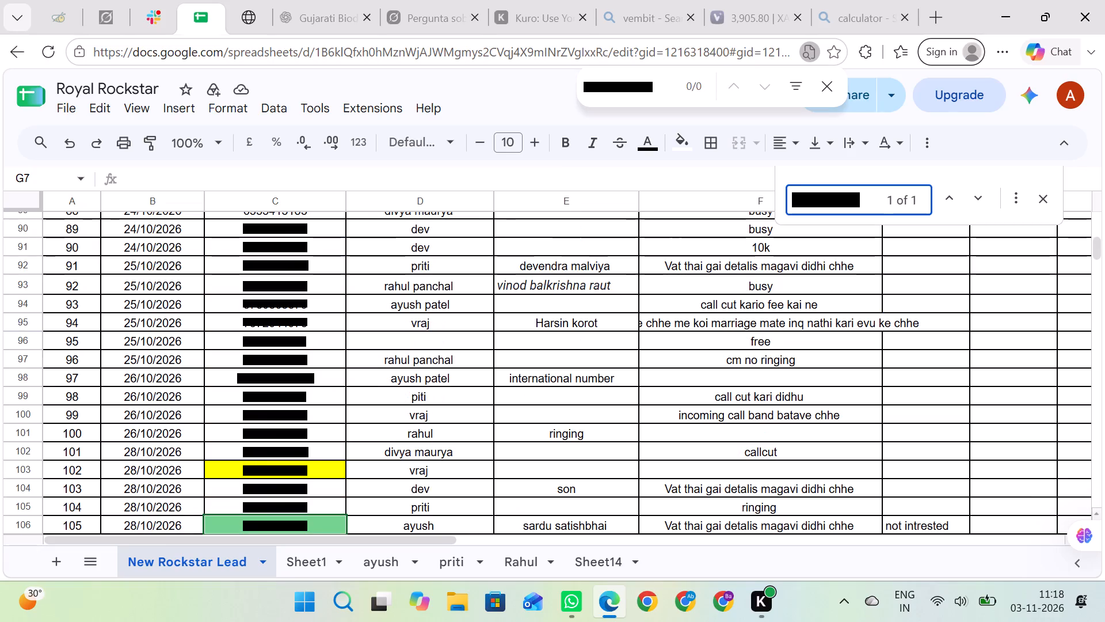
pyautogui.scroll(-2, 529, 335)
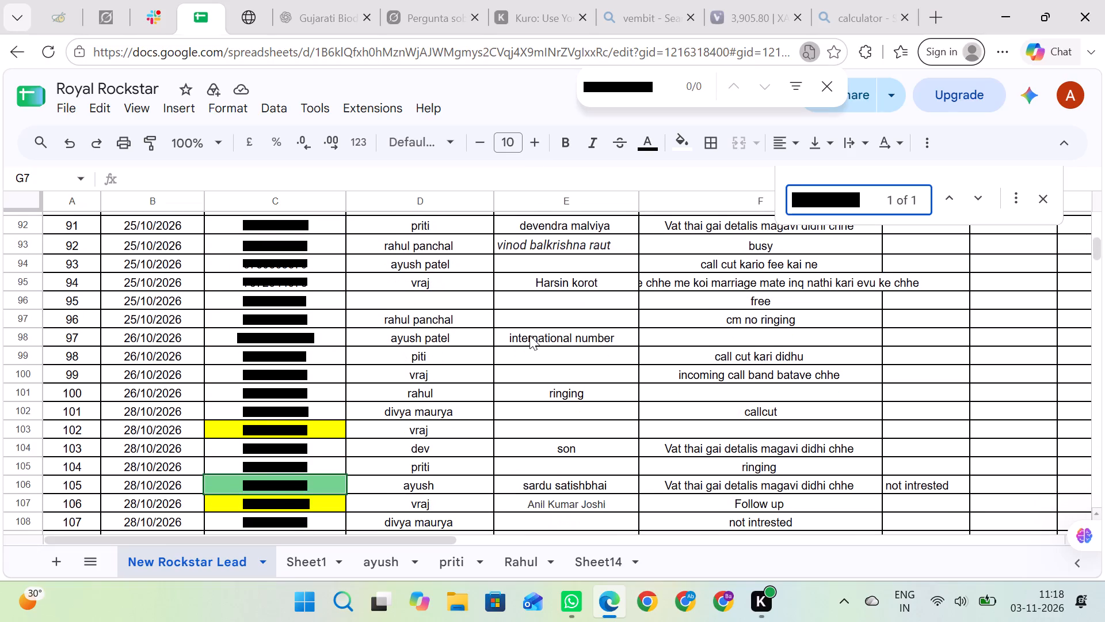
pyautogui.scroll(-1, 529, 335)
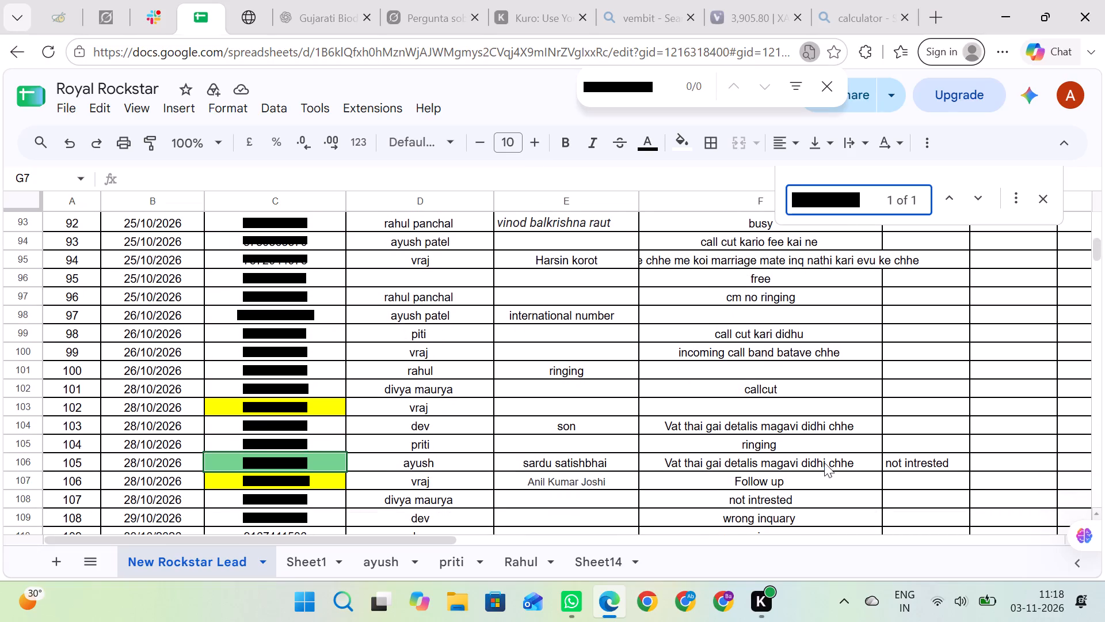
pyautogui.scroll(-1, 836, 495)
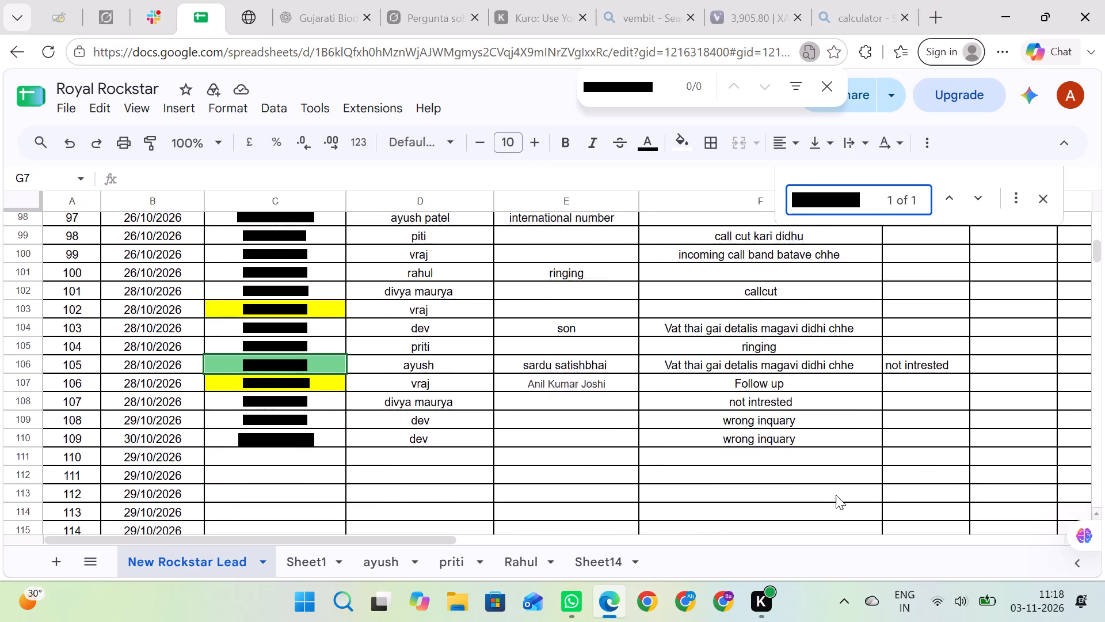
pyautogui.scroll(-1, 836, 495)
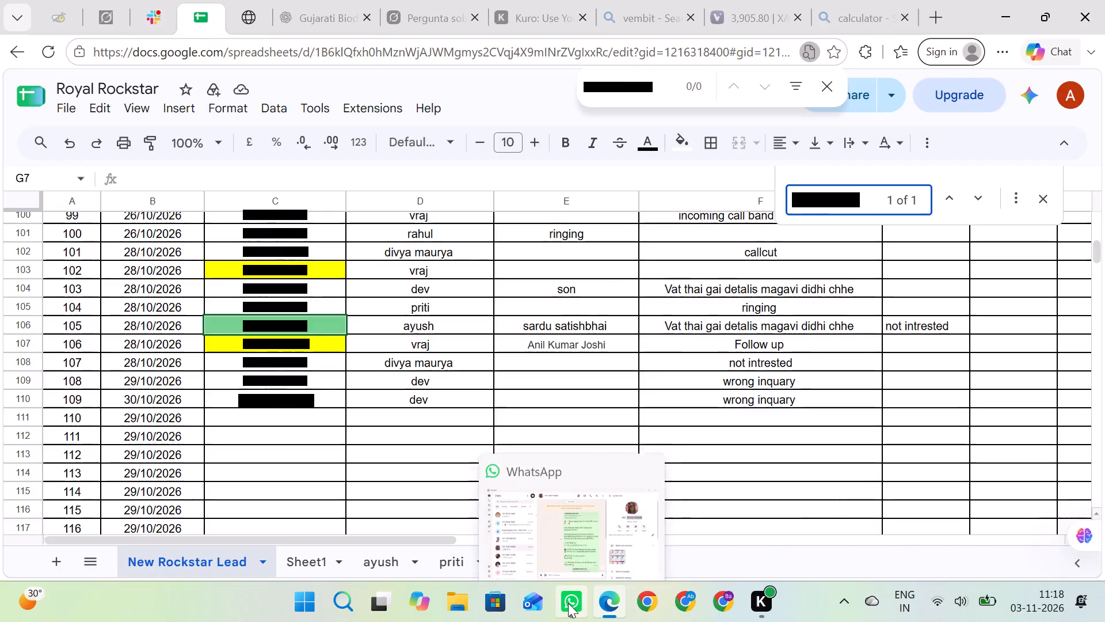
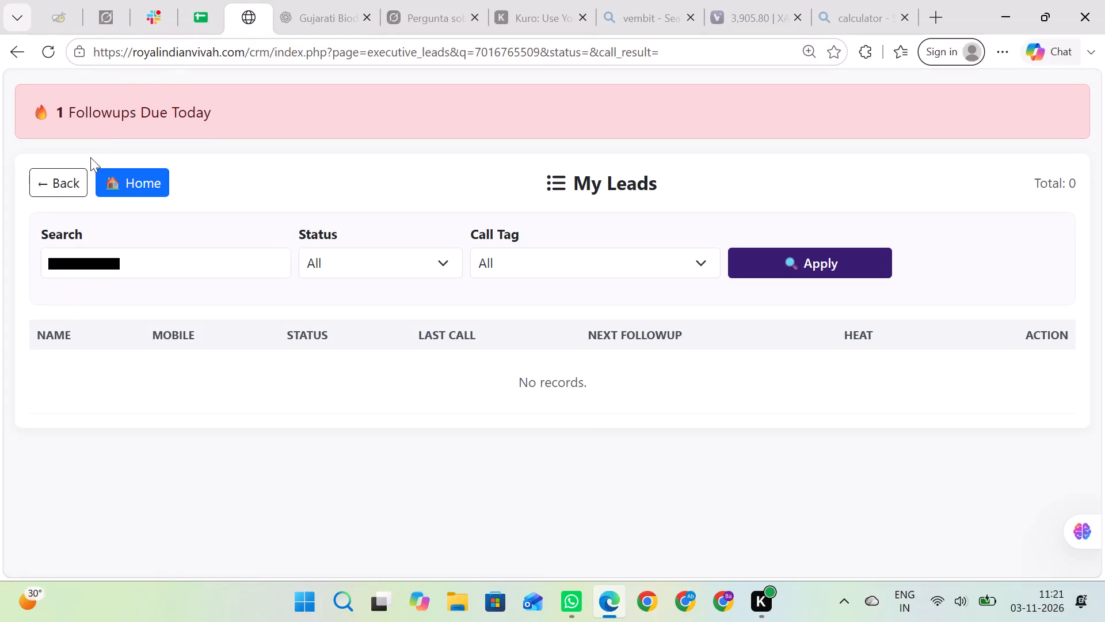
# Return to the Executive CRM home page and reopen My Leads without the mobile number search.
pyautogui.click(98, 176)
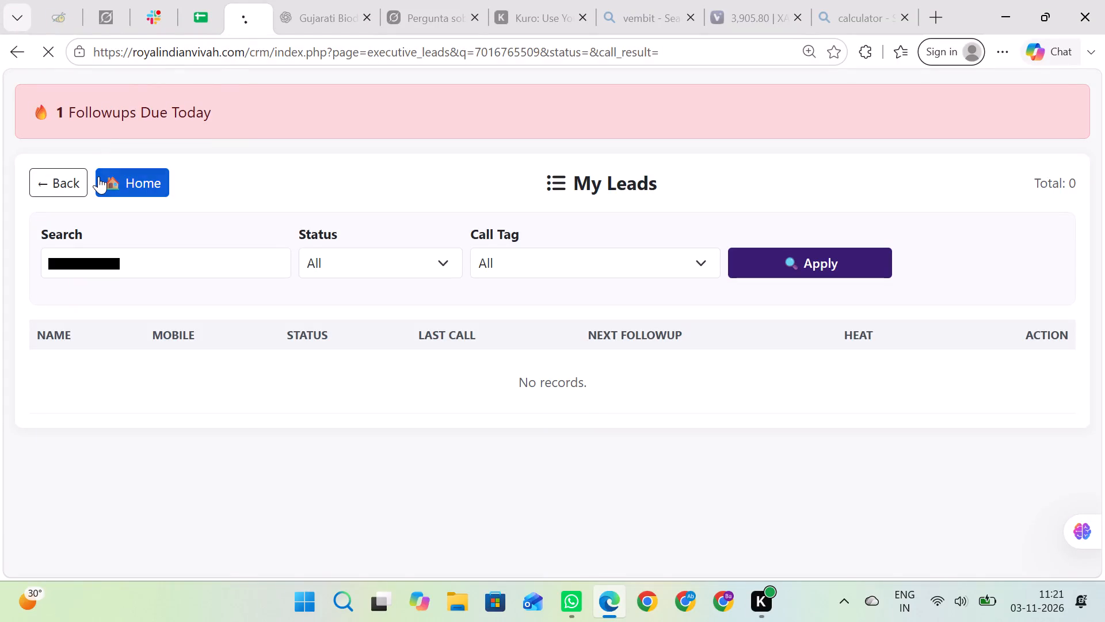
pyautogui.click(144, 161)
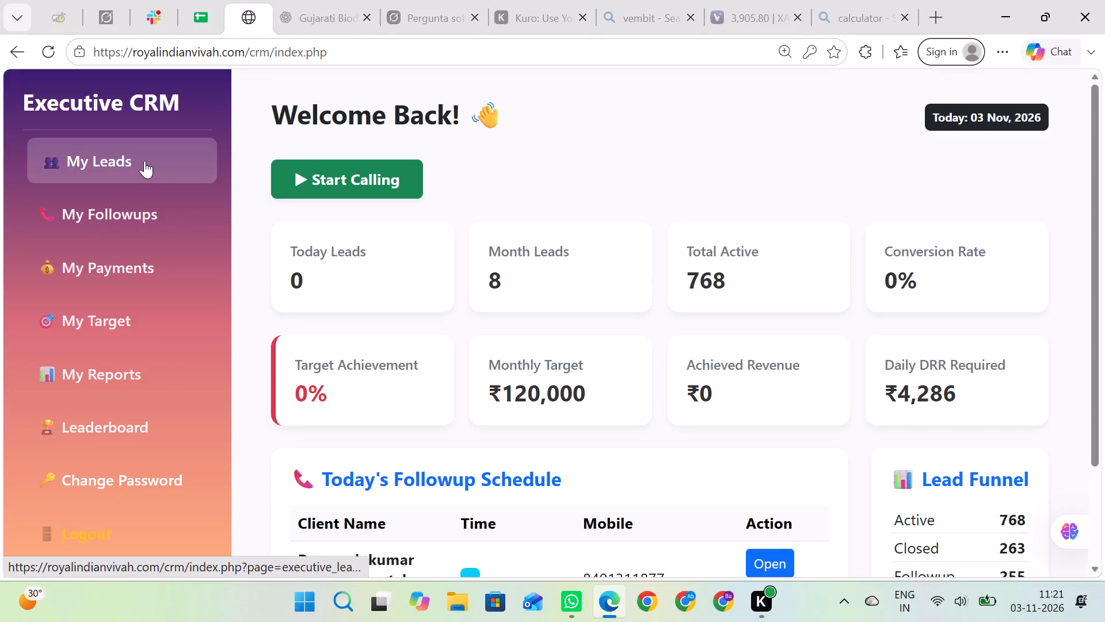
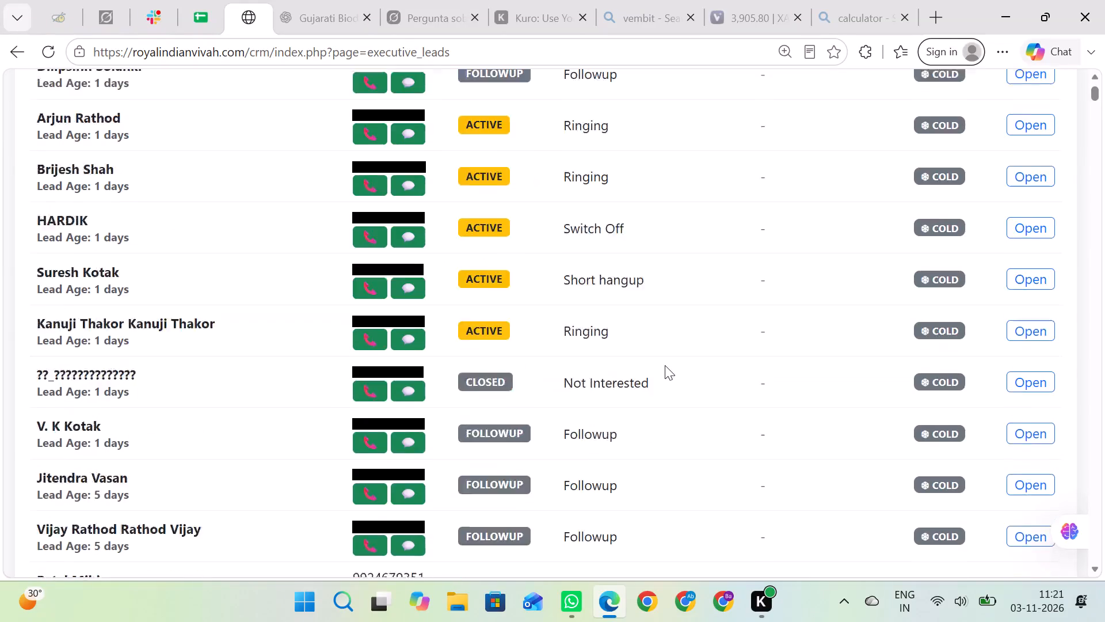
# Open the profile of the 71-day-old Ringing lead listed between the Short hangup and Busy leads.
pyautogui.scroll(-5, 665, 365)
pyautogui.hscroll(-16, 665, 365)
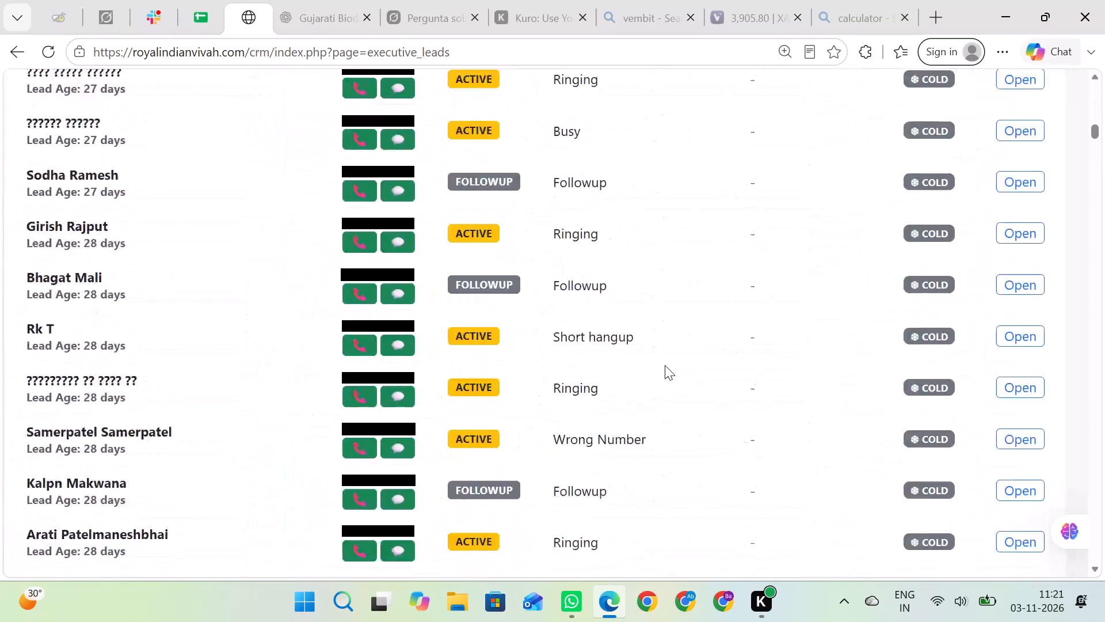
pyautogui.hscroll(-19, 665, 365)
pyautogui.hscroll(-3, 665, 365)
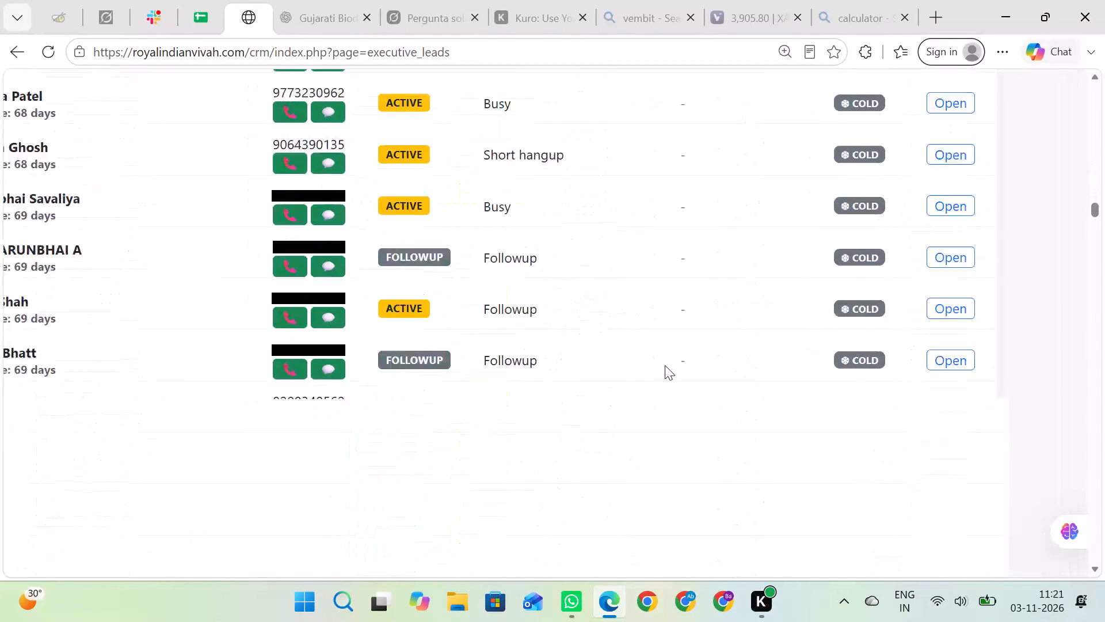
pyautogui.scroll(1, 665, 365)
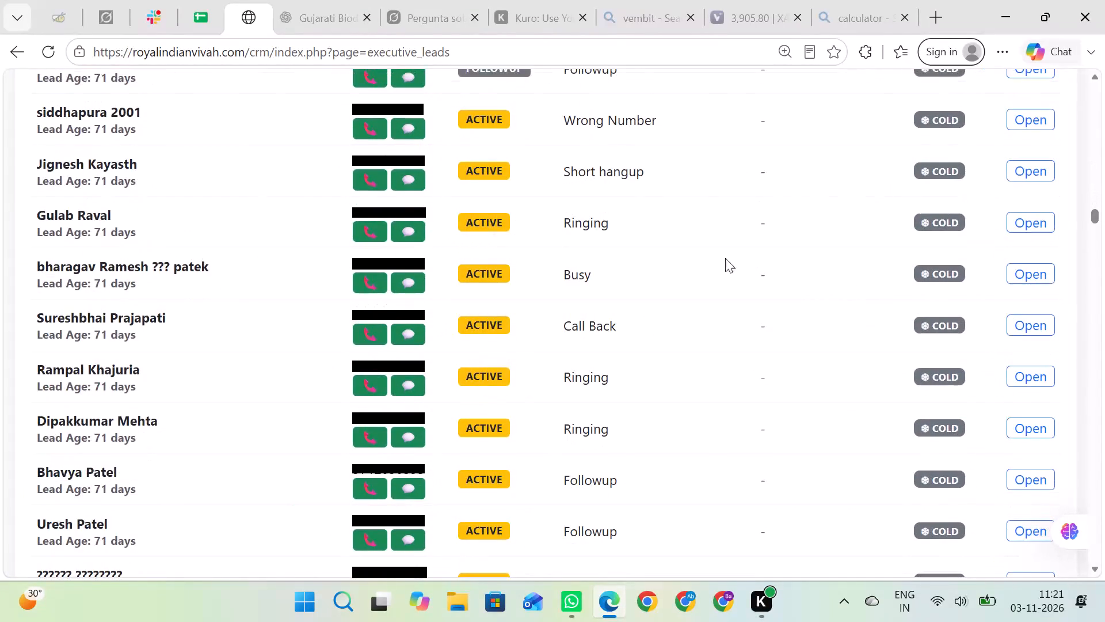
pyautogui.click(1032, 223)
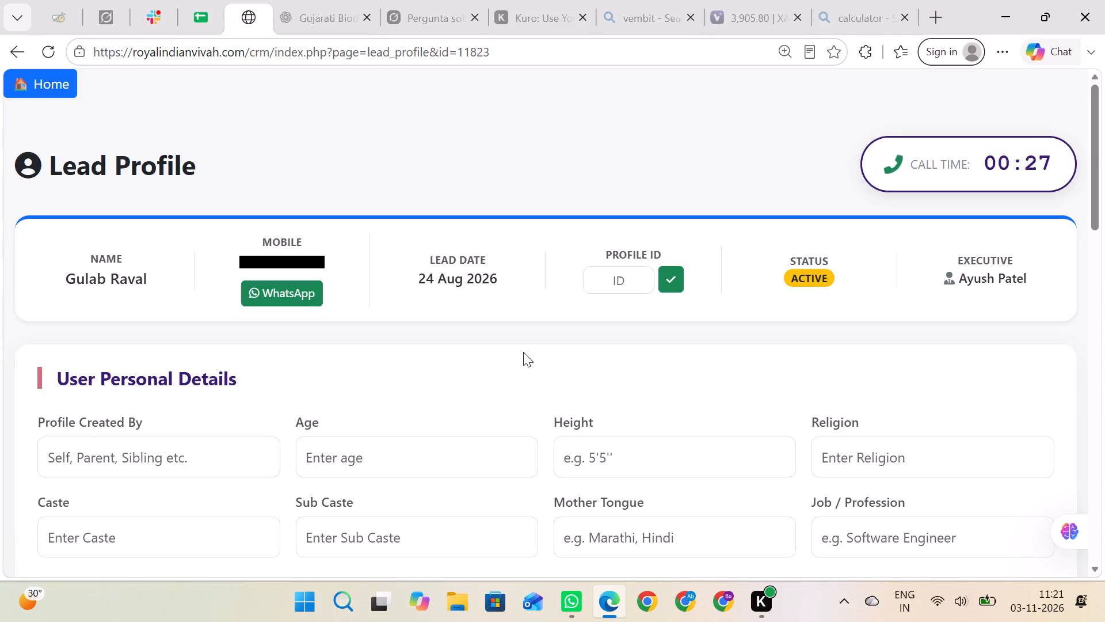
# Set this lead's call result to Ringing and save the call details.
pyautogui.scroll(-5, 542, 447)
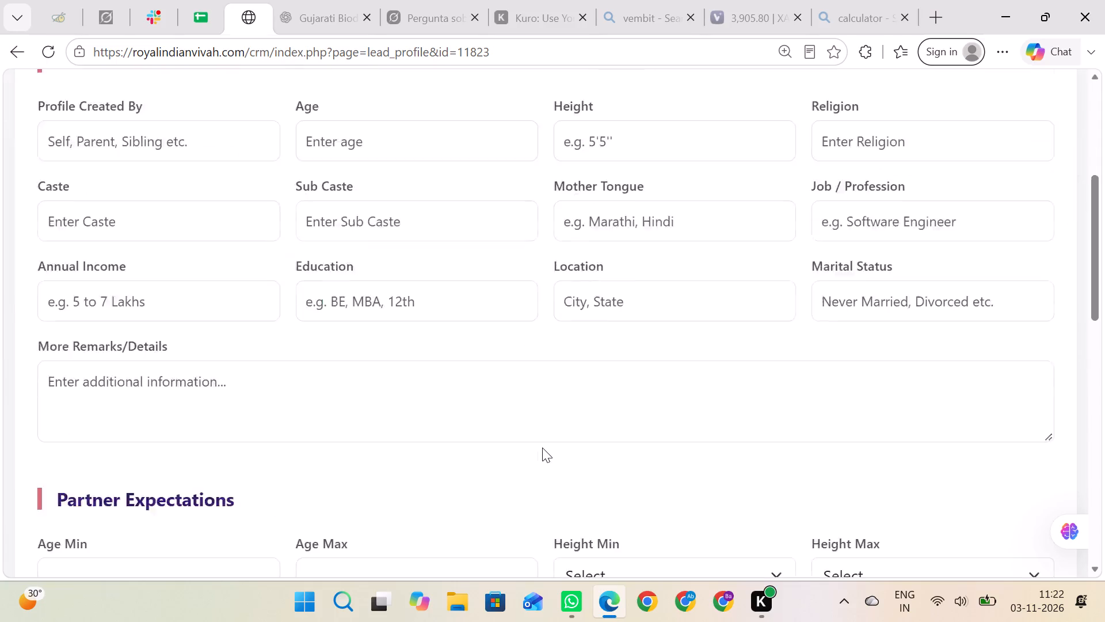
pyautogui.click(96, 227)
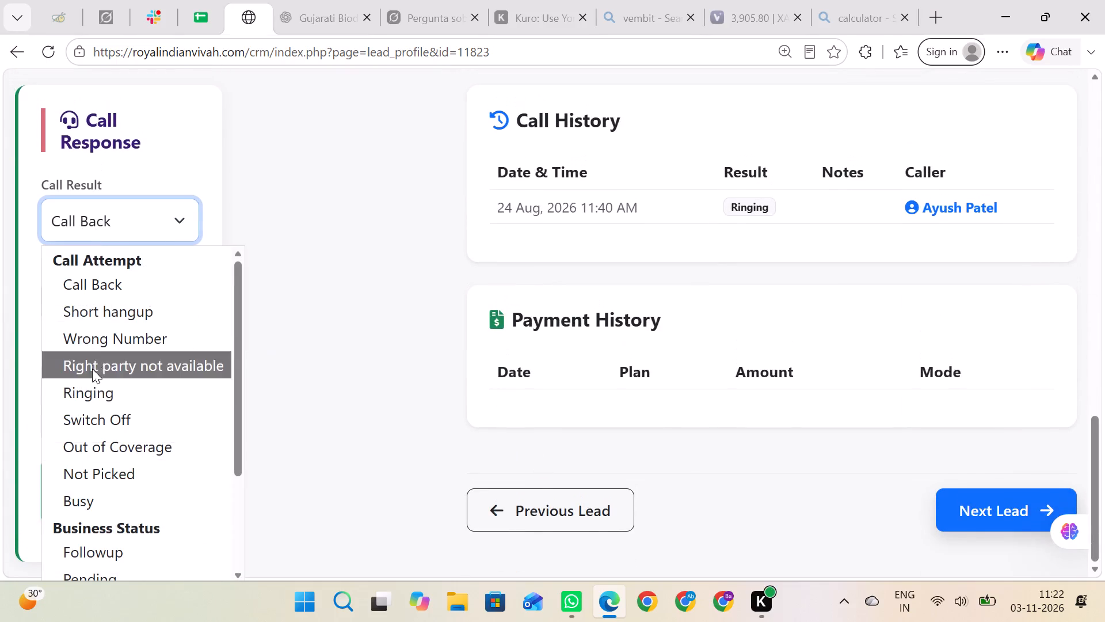
pyautogui.click(92, 389)
pyautogui.click(130, 472)
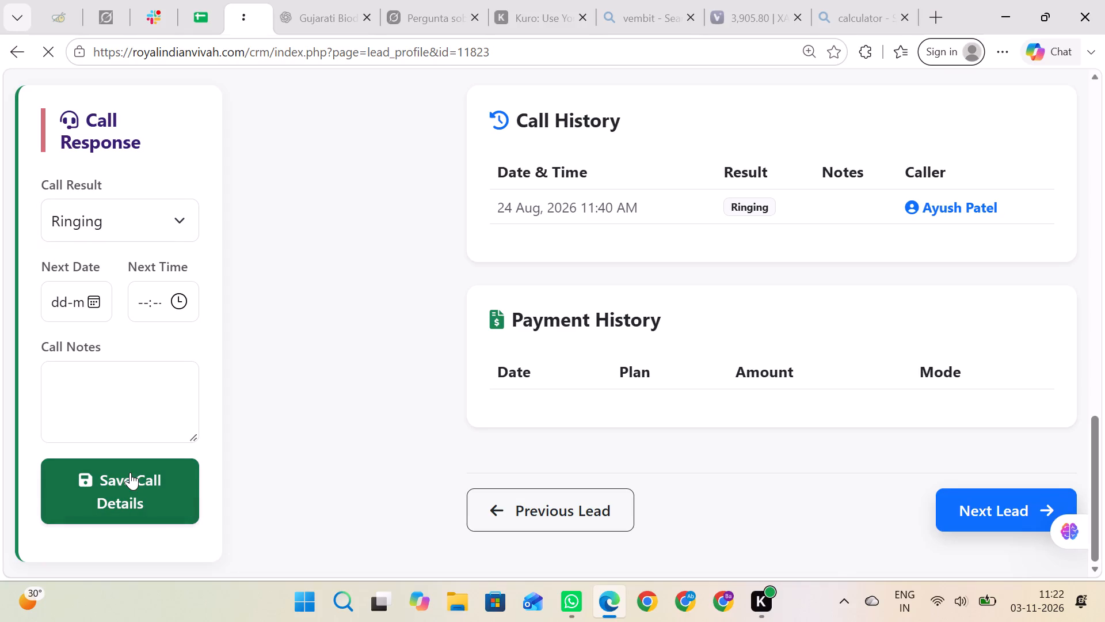
# Advance to the next lead and save its call result as Short hangup.
pyautogui.scroll(-9, 398, 407)
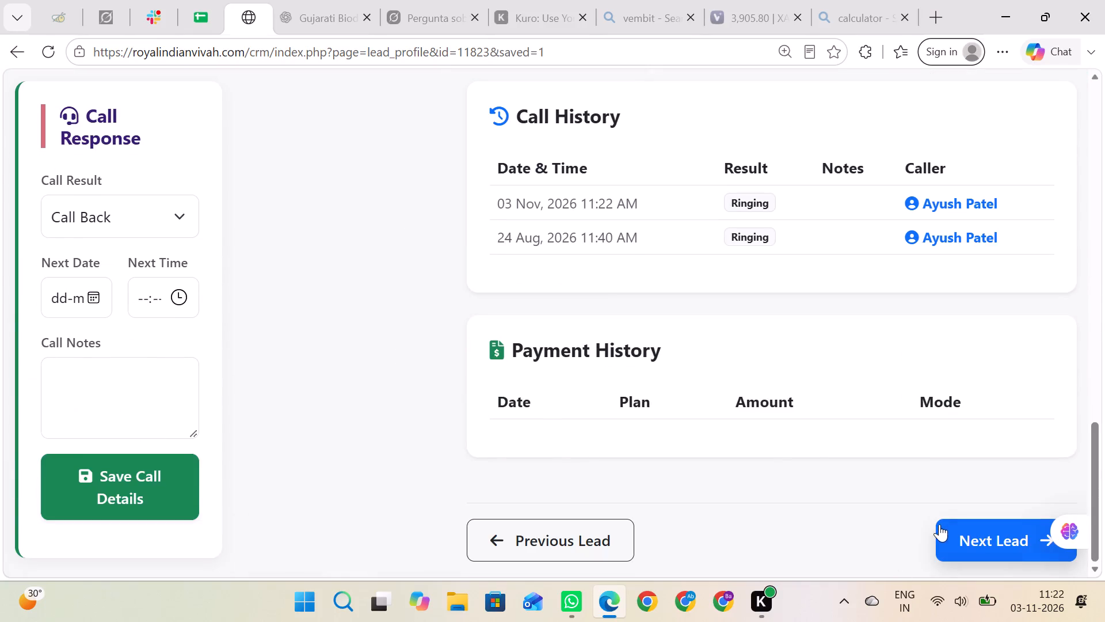
pyautogui.click(940, 523)
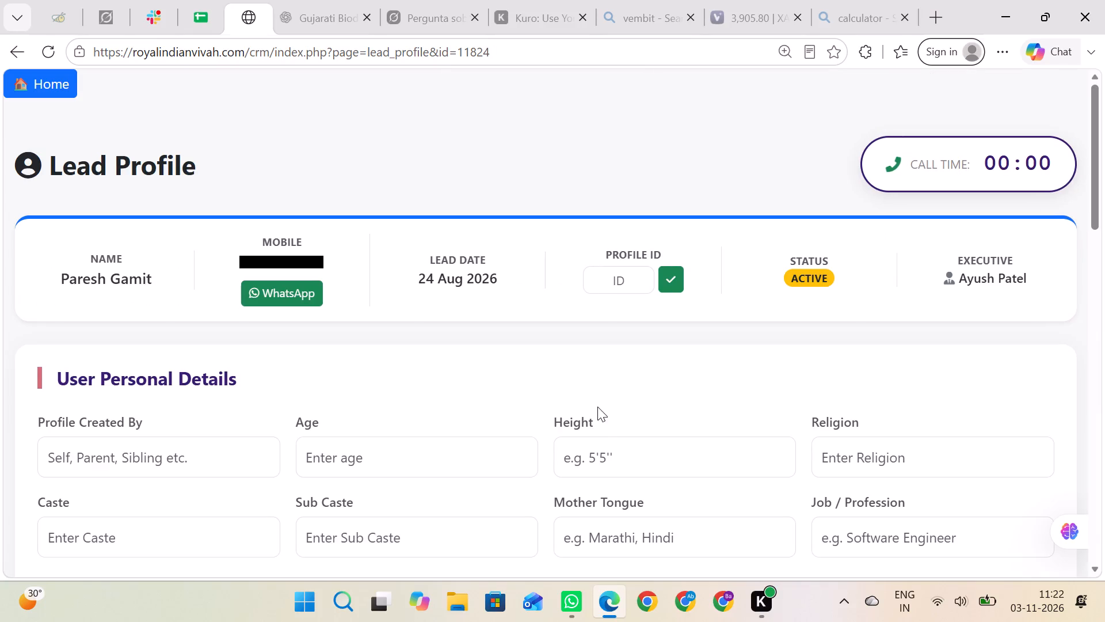
pyautogui.scroll(-3, 548, 441)
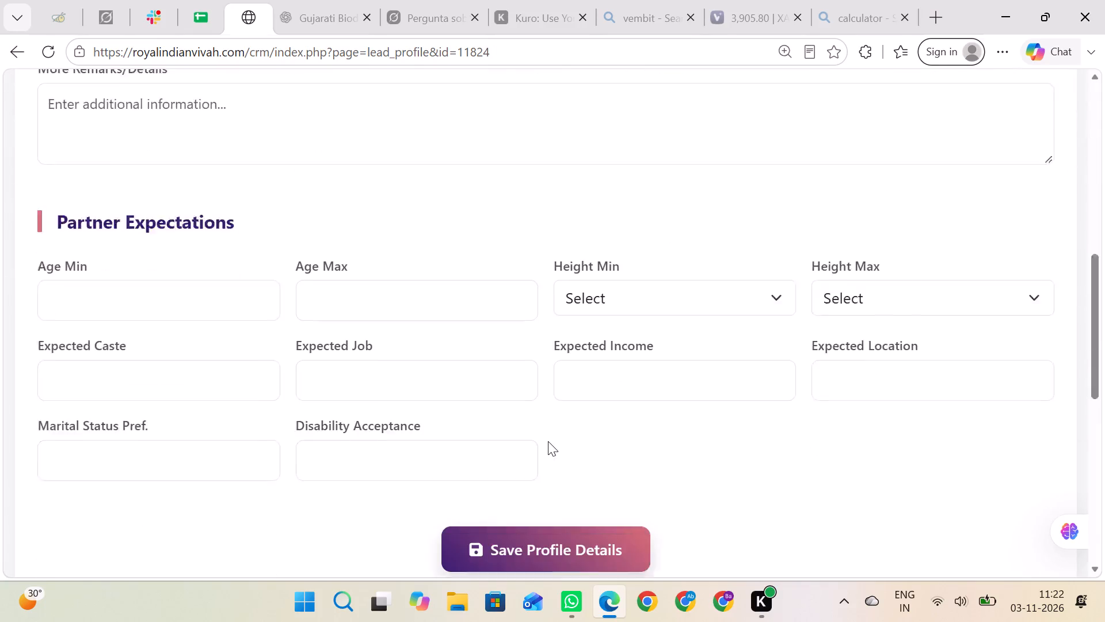
pyautogui.scroll(2, 548, 441)
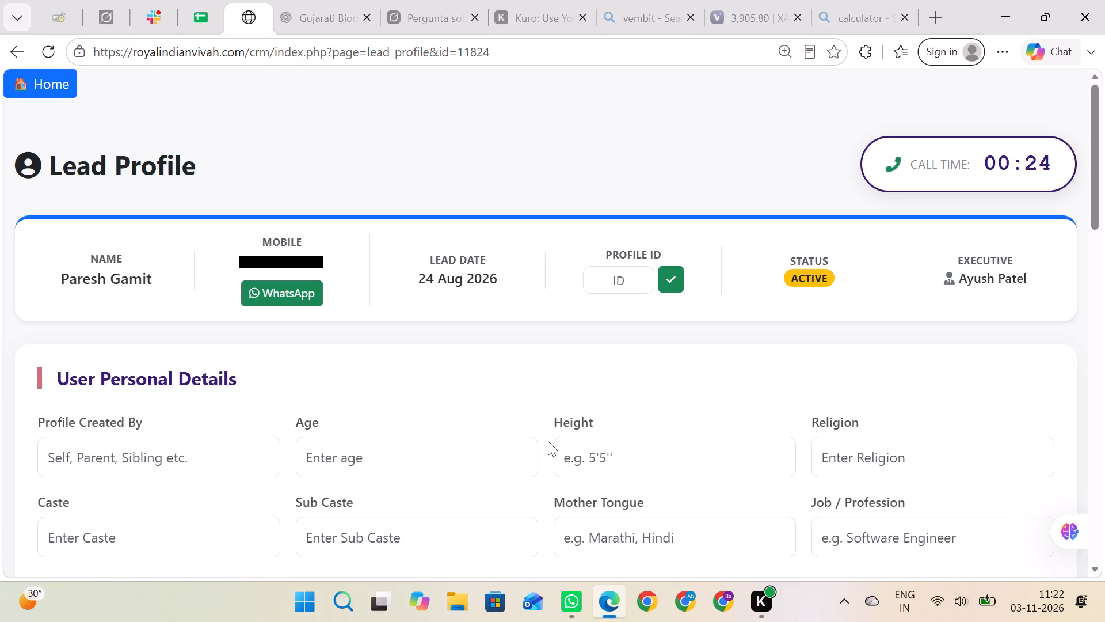
pyautogui.scroll(-3, 548, 441)
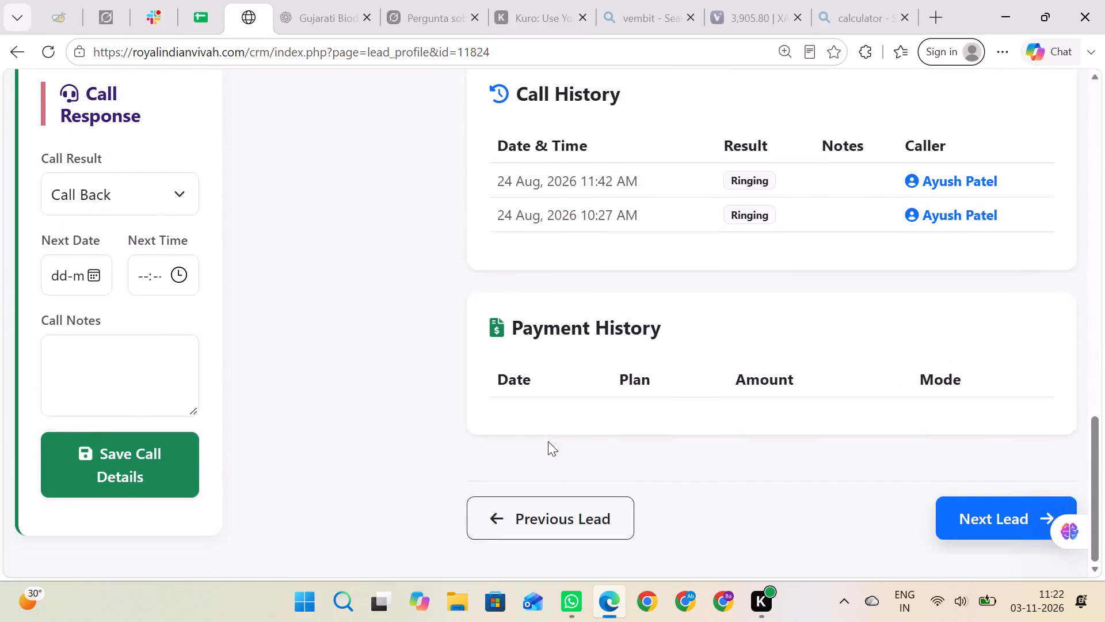
pyautogui.click(179, 215)
pyautogui.click(159, 302)
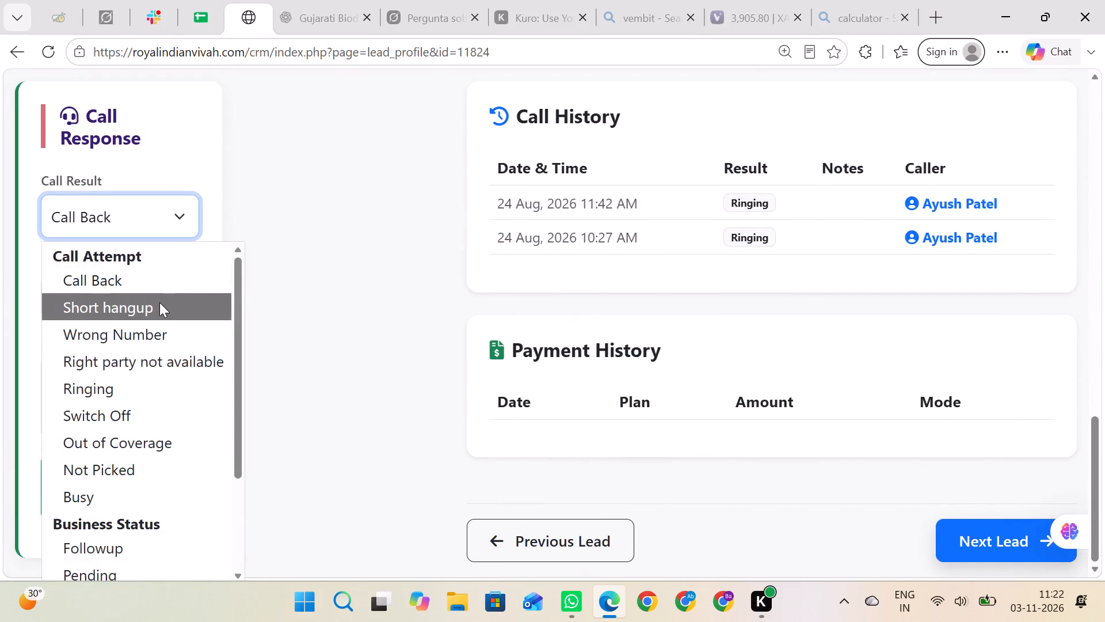
pyautogui.click(159, 456)
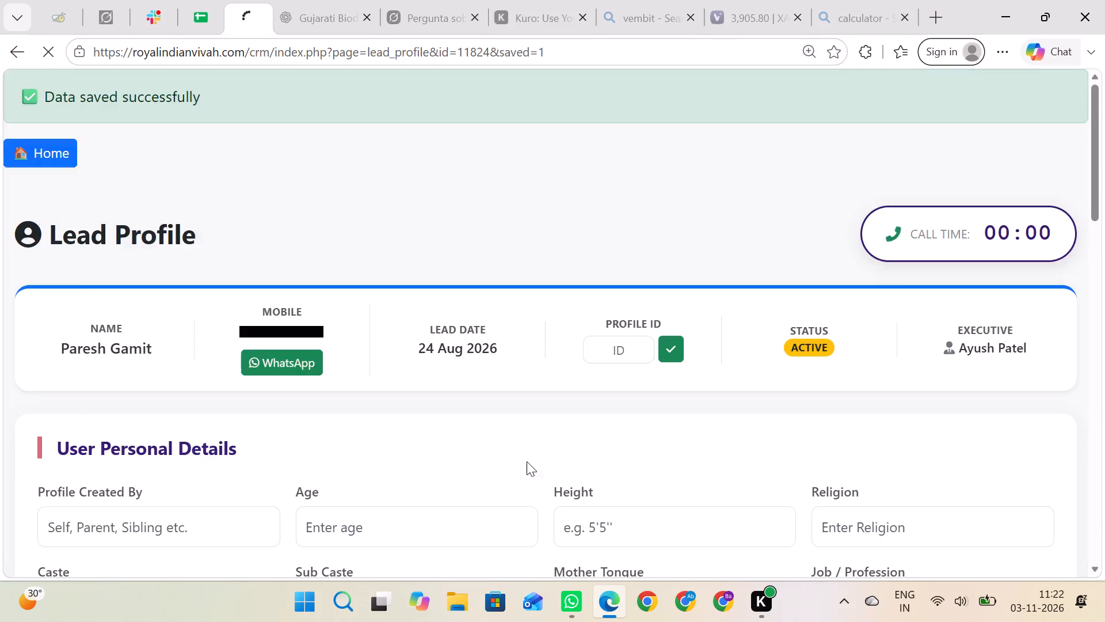
# Copy the lead's mobile number from the profile header.
pyautogui.scroll(-5, 527, 461)
pyautogui.scroll(5, 552, 233)
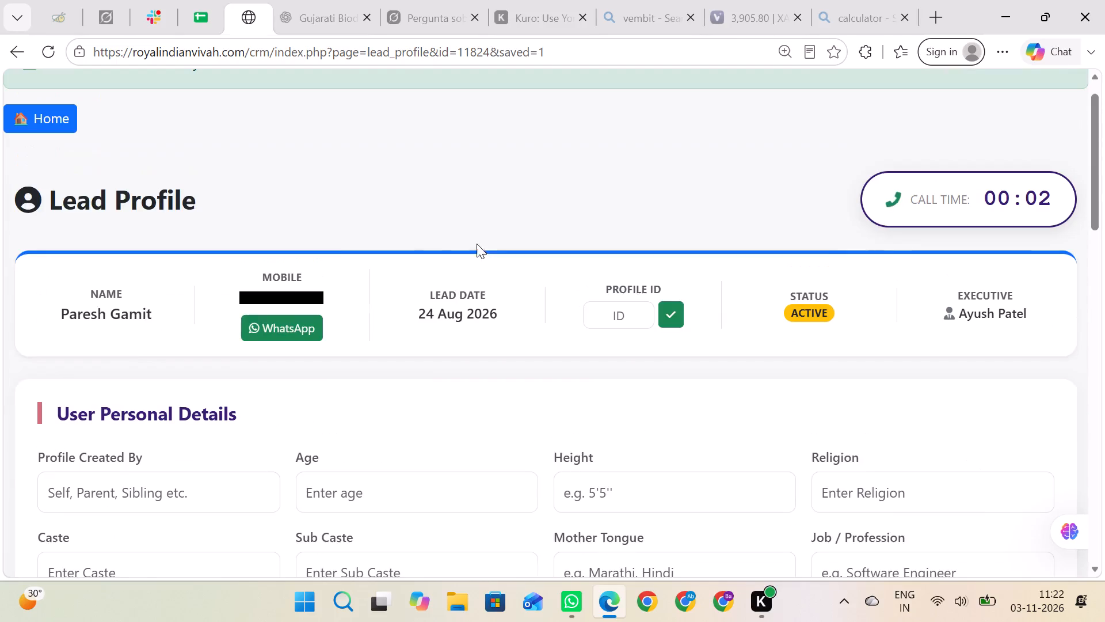
pyautogui.doubleClick(319, 289)
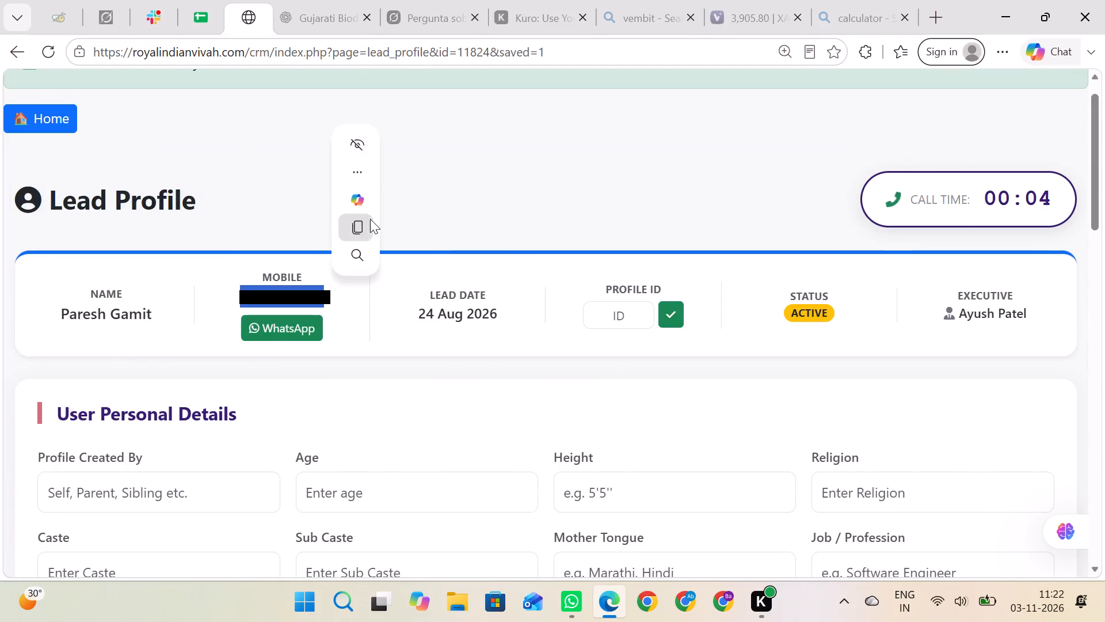
pyautogui.click(370, 219)
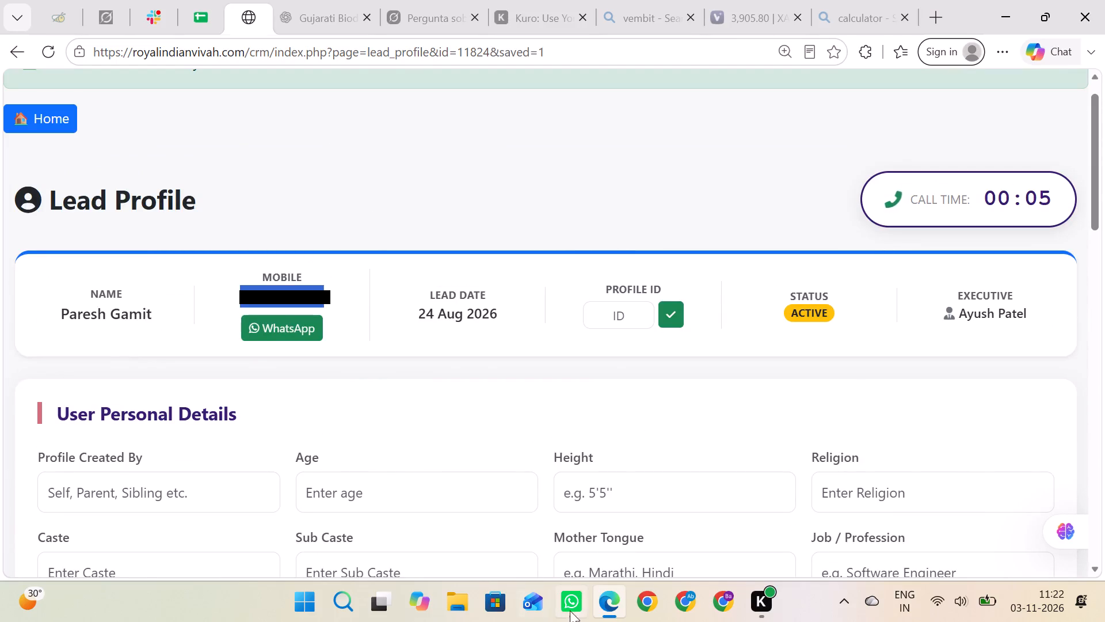
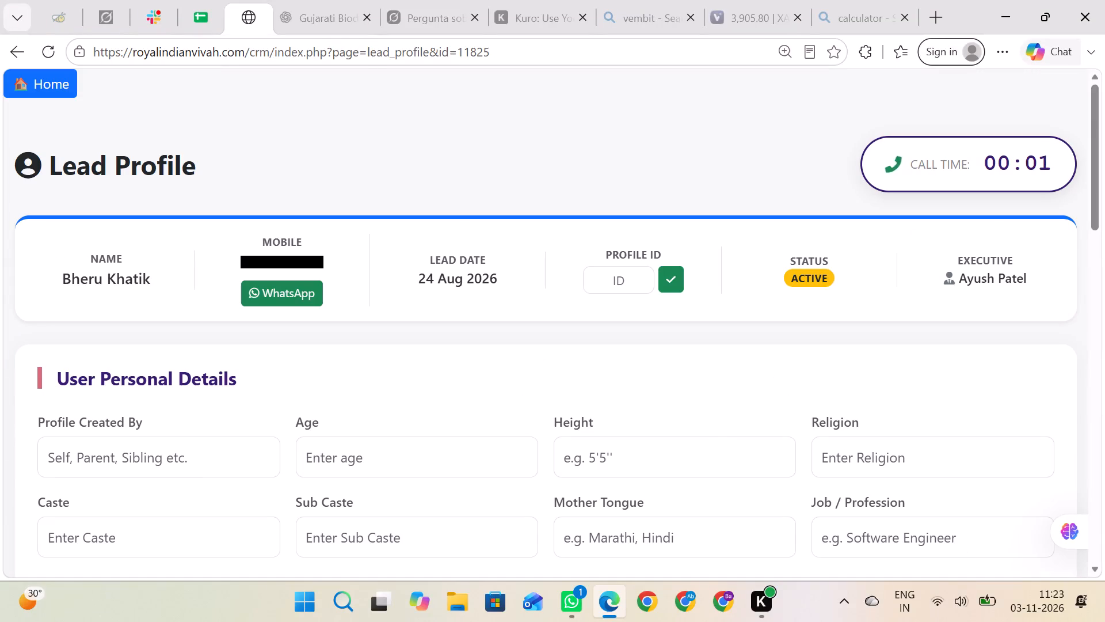
# Copy the mobile number of the open lead dated 24 Aug 2026 from the profile header.
pyautogui.scroll(-3, 552, 442)
pyautogui.scroll(3, 552, 442)
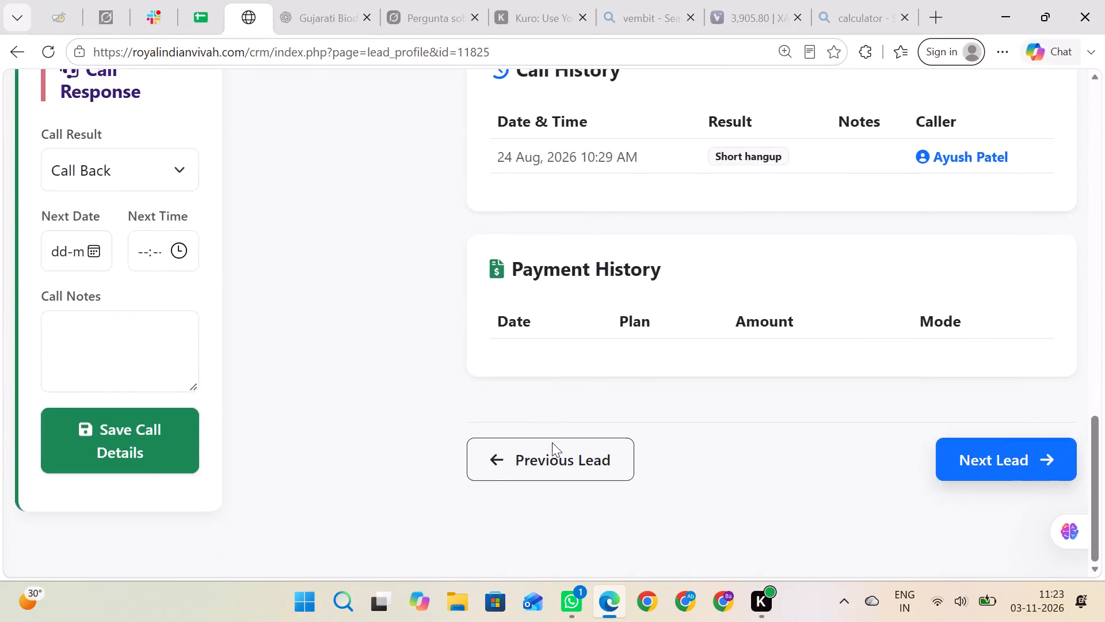
pyautogui.scroll(1, 552, 442)
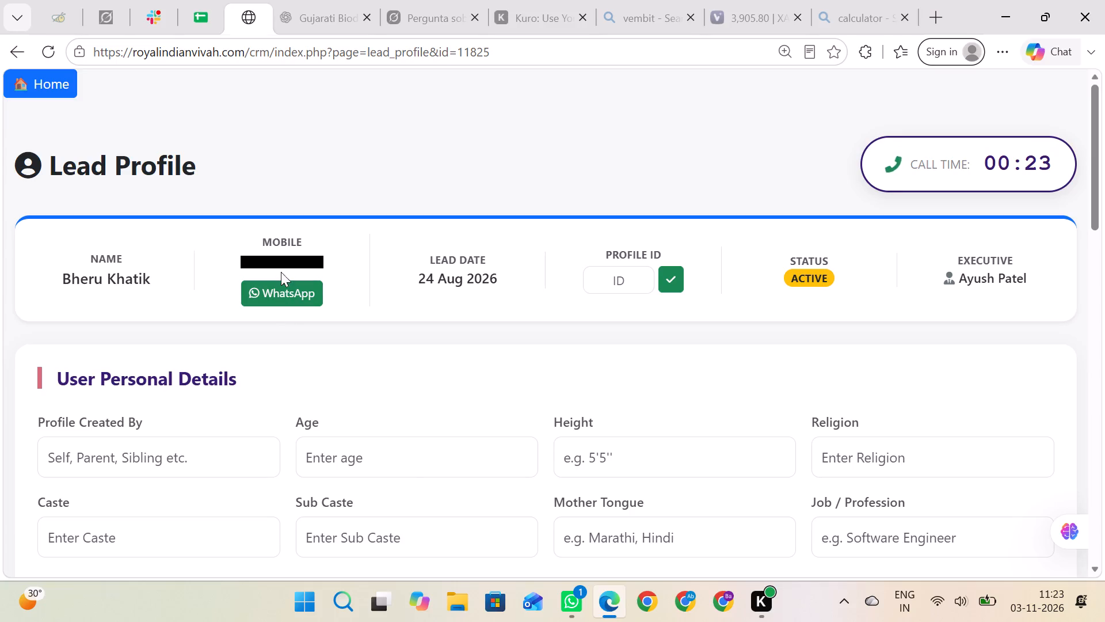
pyautogui.doubleClick(281, 256)
pyautogui.click(313, 198)
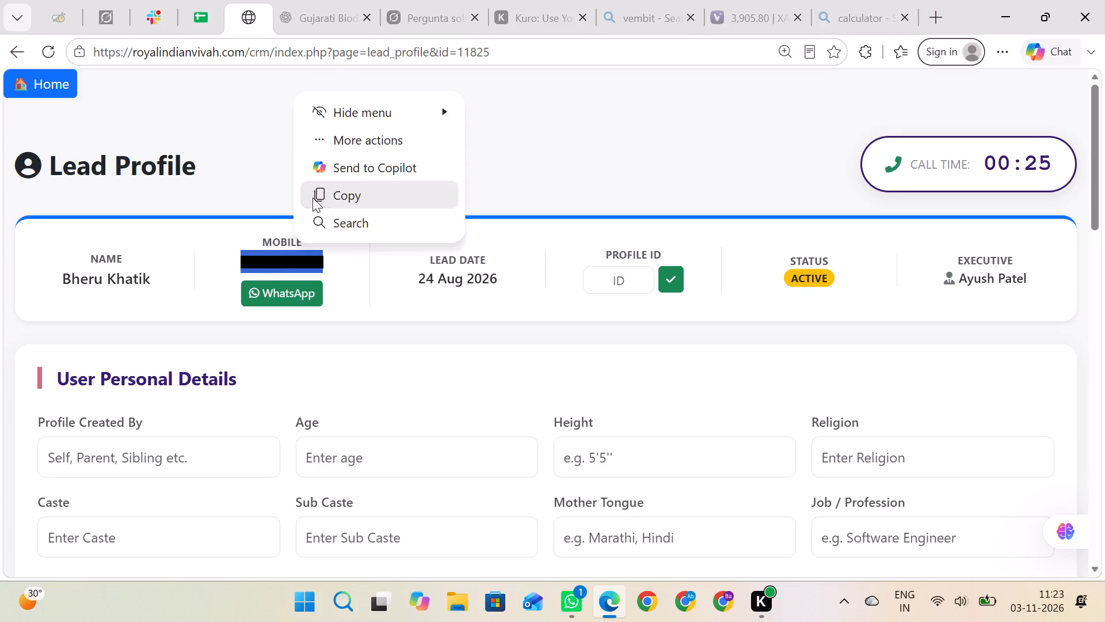
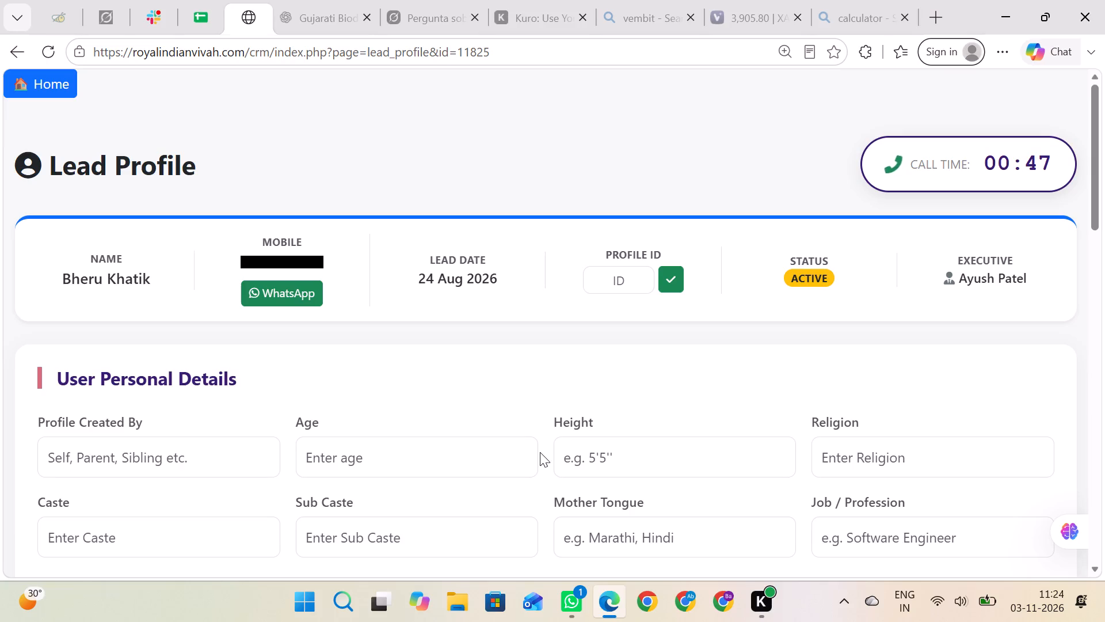
# Log the open lead's call result as Ringing and save the call details.
pyautogui.hscroll(6, 540, 452)
pyautogui.click(177, 229)
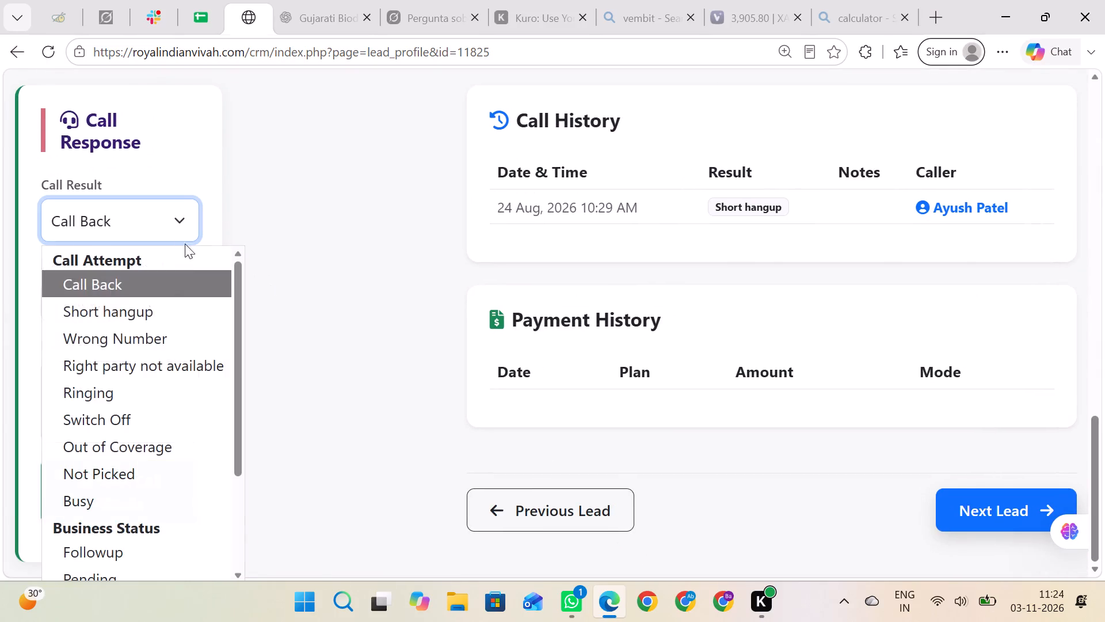
pyautogui.click(168, 402)
pyautogui.click(162, 477)
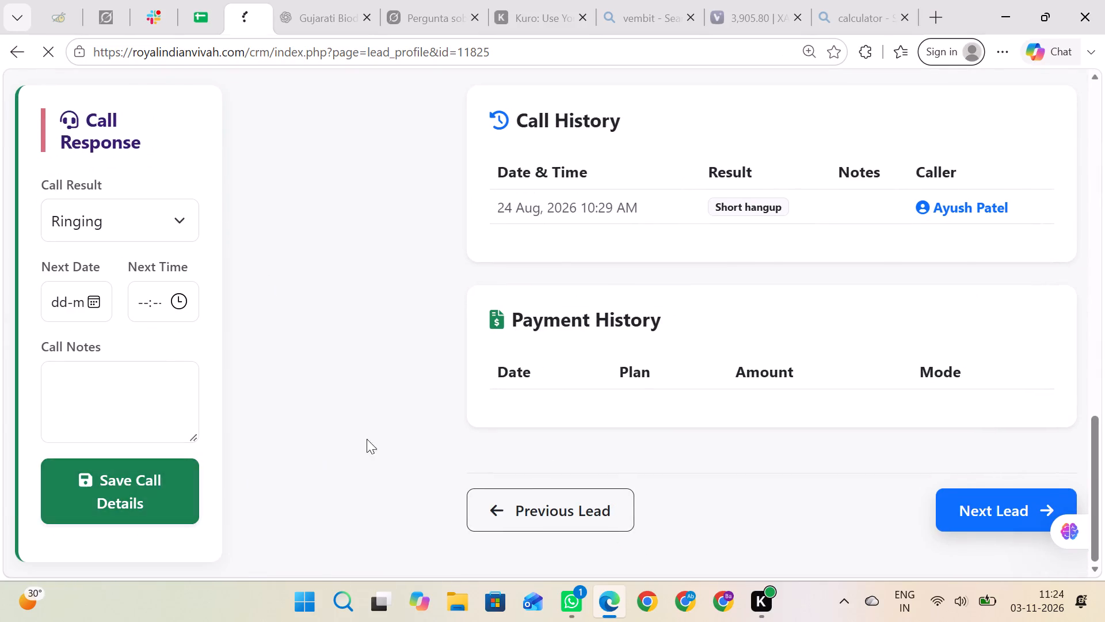
# Move on to the next lead and look over its profile and past call history.
pyautogui.scroll(-5, 371, 439)
pyautogui.click(951, 517)
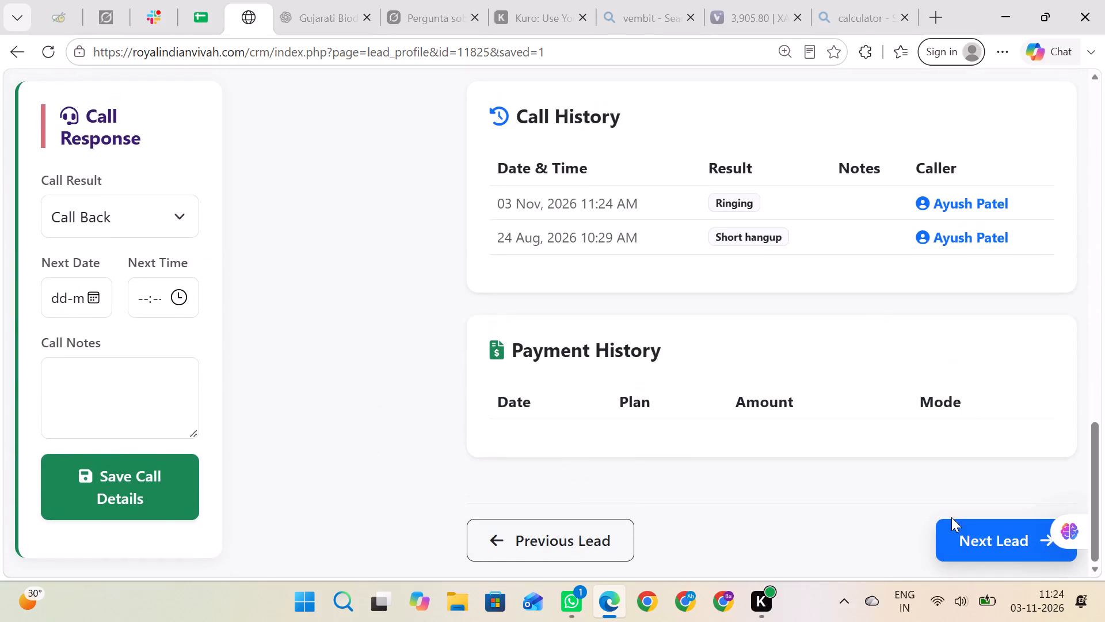
pyautogui.click(952, 545)
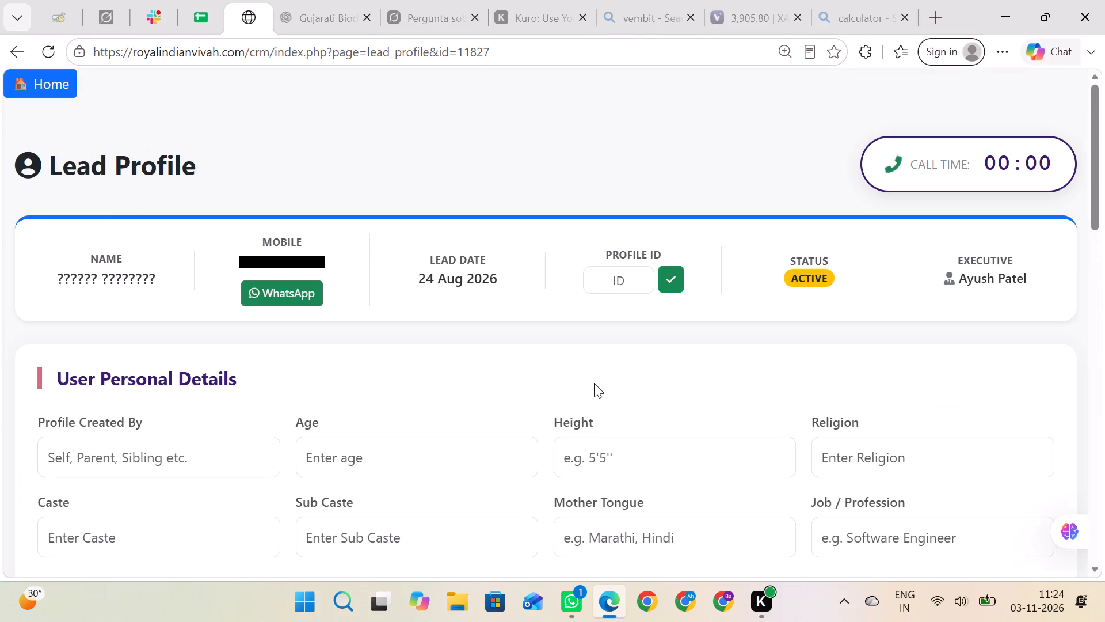
pyautogui.scroll(-3, 594, 383)
pyautogui.scroll(3, 594, 383)
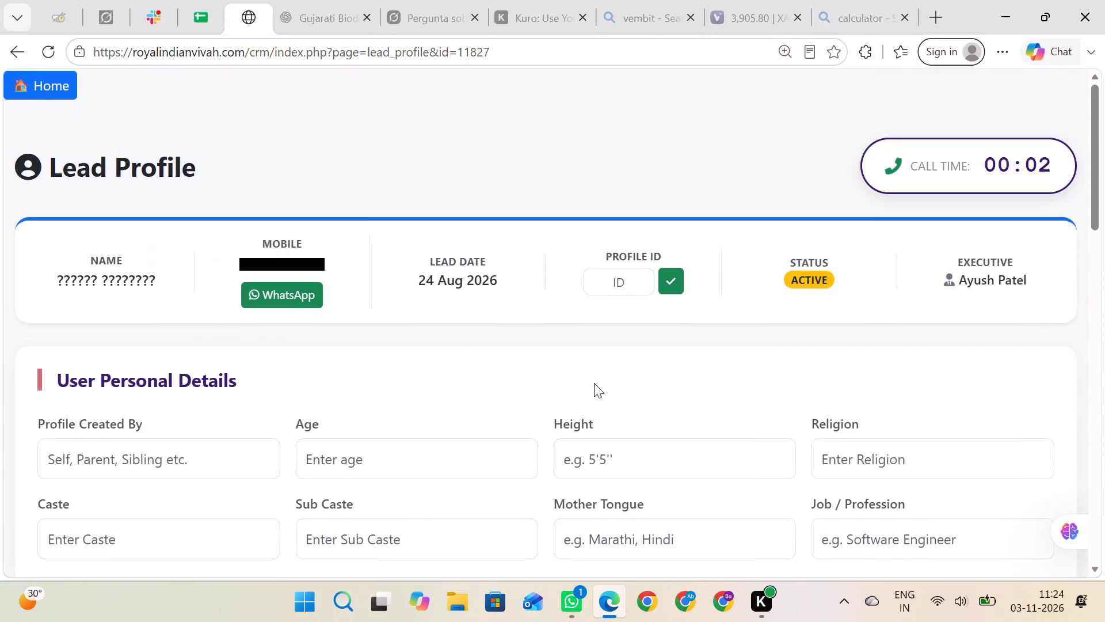
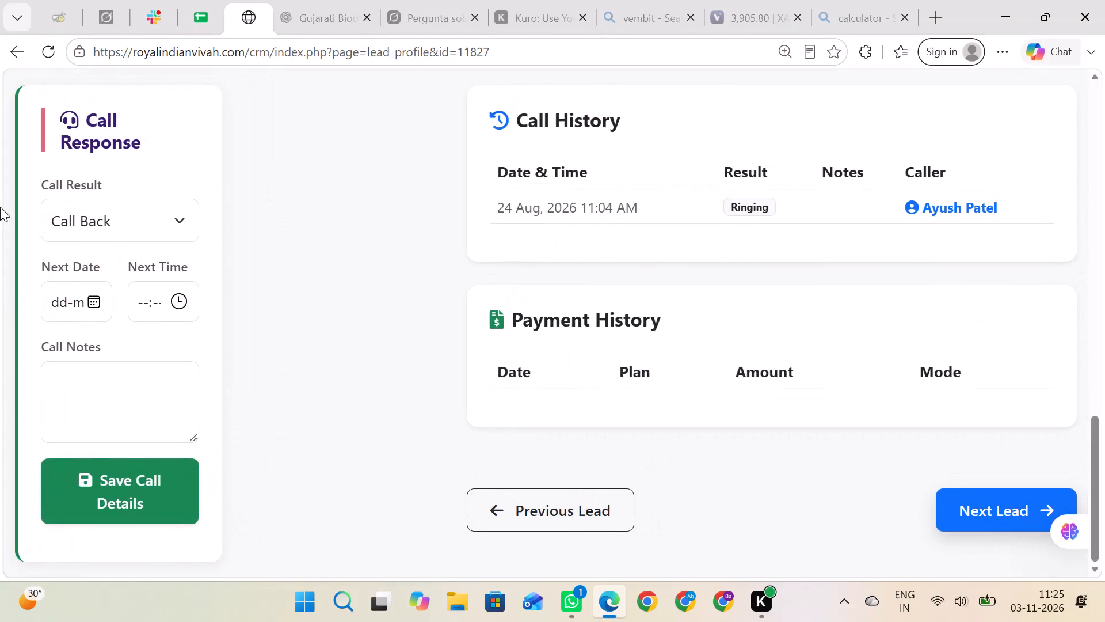
# Log the open lead's call result as Ringing and save the call details.
pyautogui.click(134, 240)
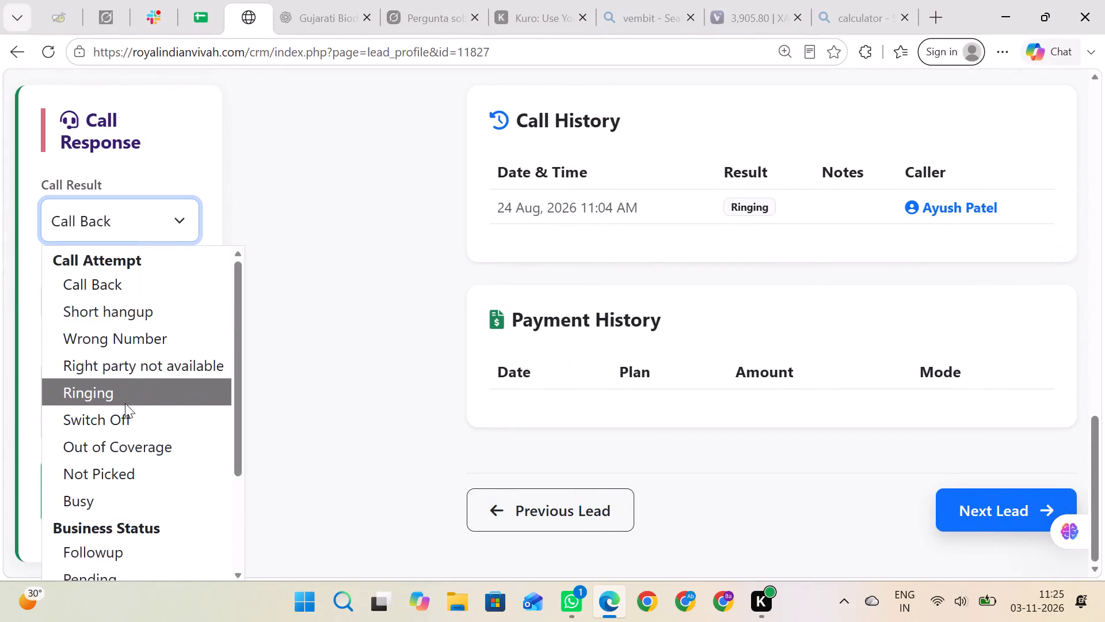
pyautogui.click(132, 392)
pyautogui.click(174, 489)
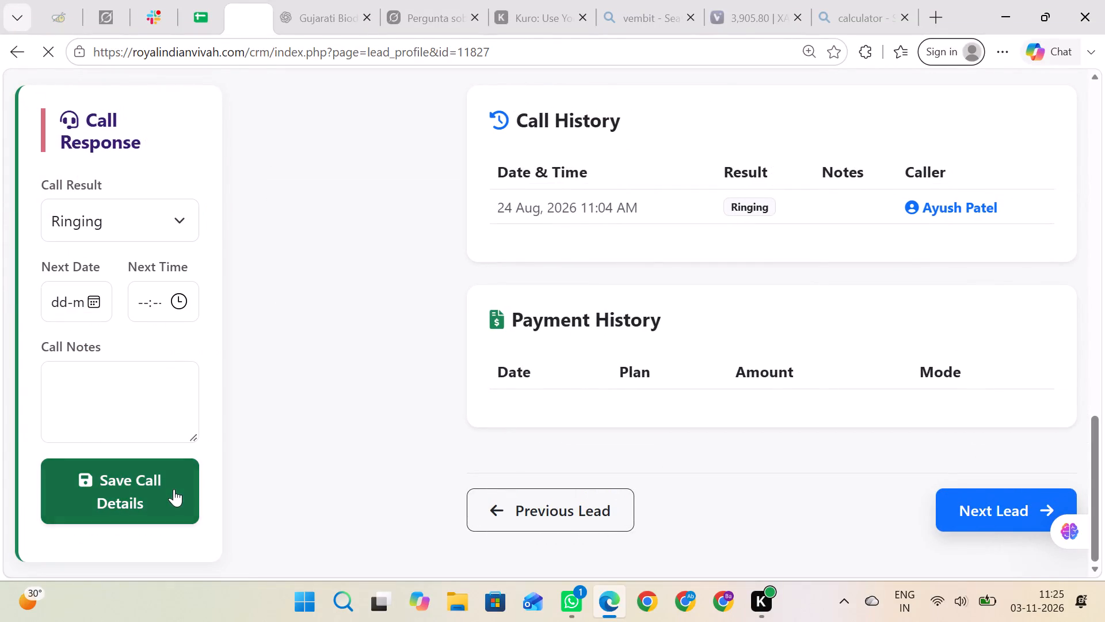
pyautogui.scroll(-5, 449, 404)
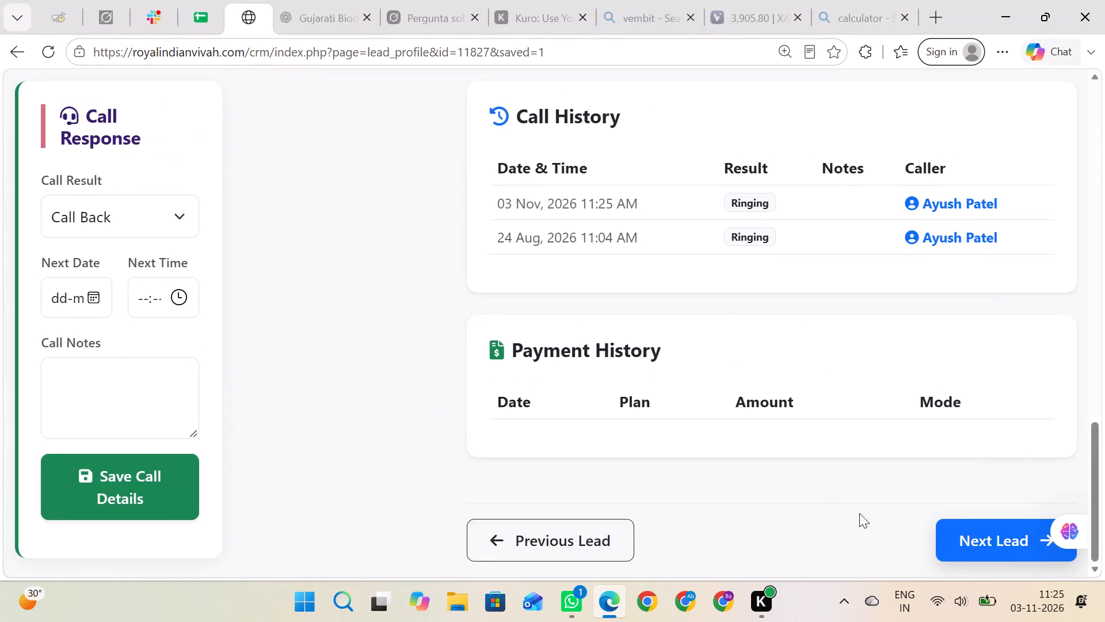
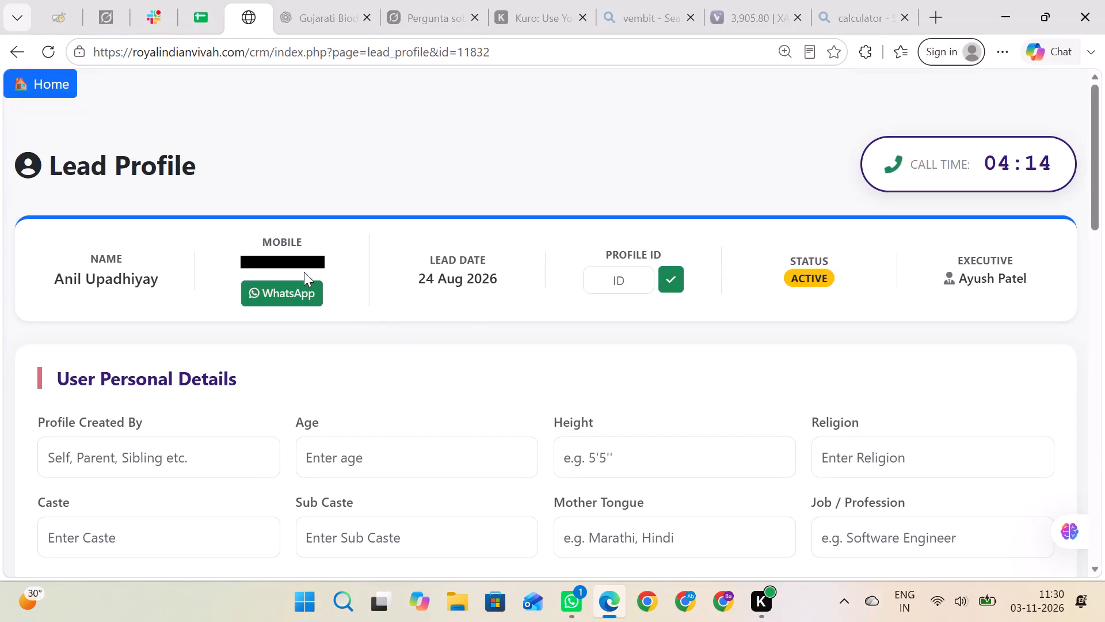
# Highlight the mobile number in the open lead's profile summary to read it for the call.
pyautogui.doubleClick(302, 265)
pyautogui.click(330, 205)
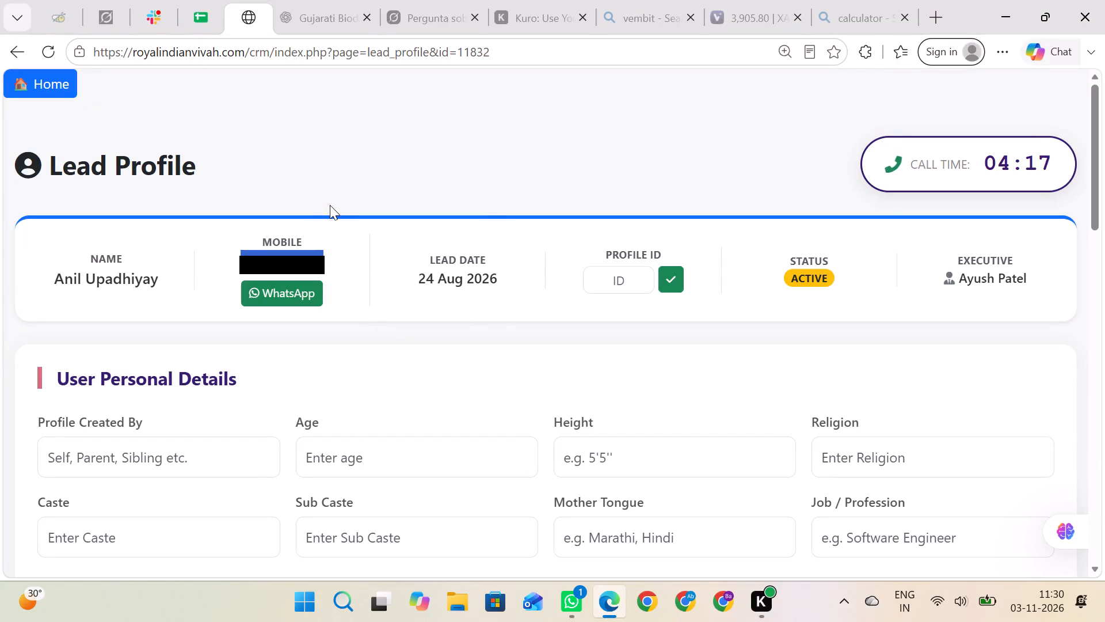
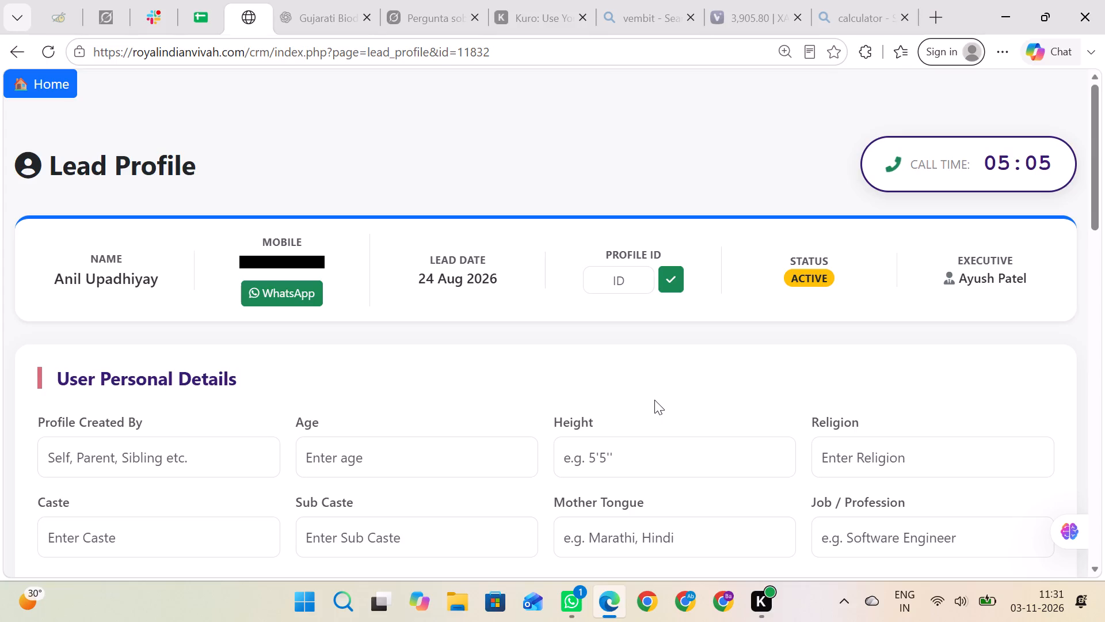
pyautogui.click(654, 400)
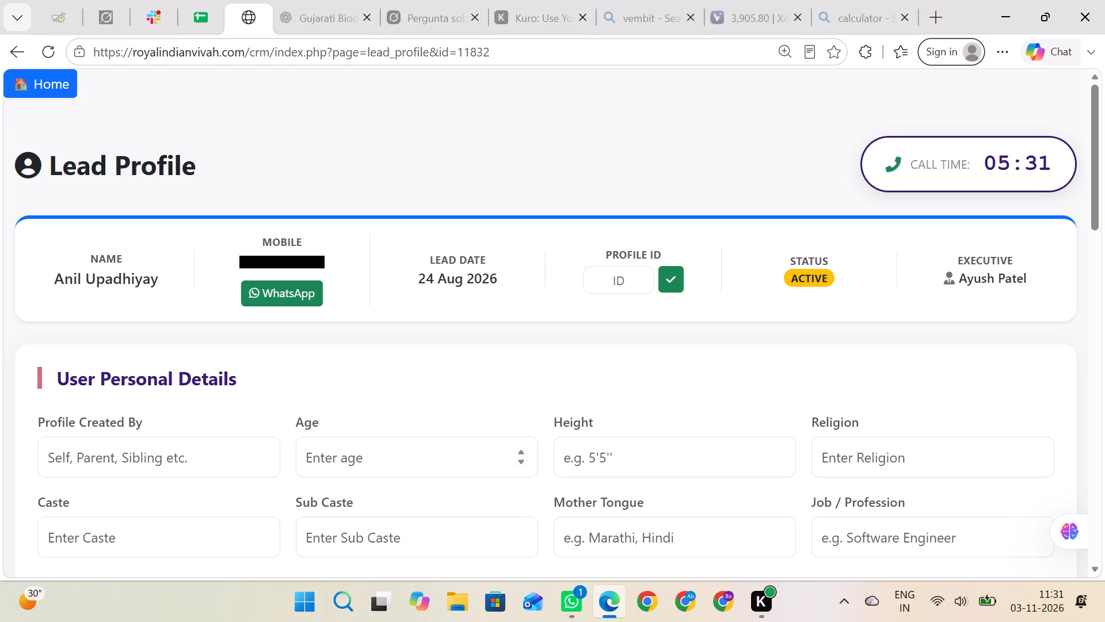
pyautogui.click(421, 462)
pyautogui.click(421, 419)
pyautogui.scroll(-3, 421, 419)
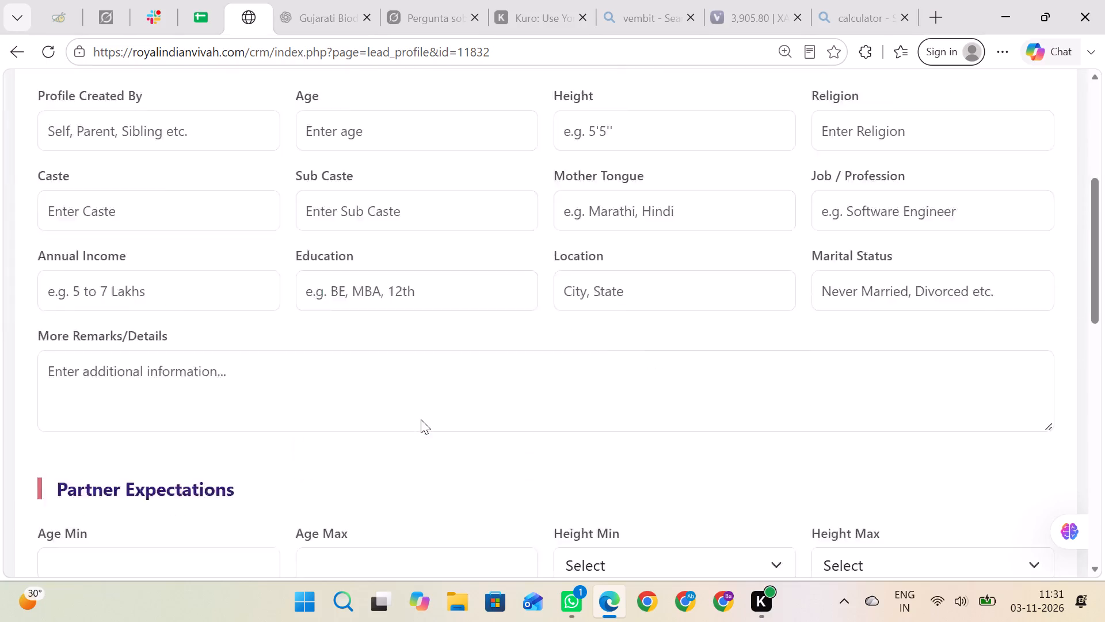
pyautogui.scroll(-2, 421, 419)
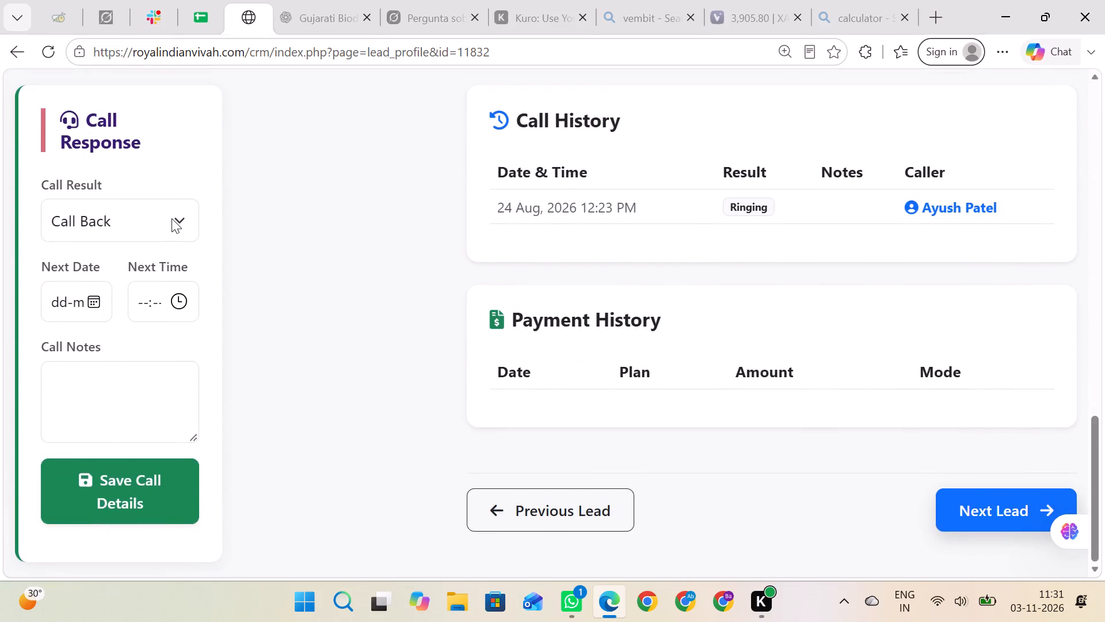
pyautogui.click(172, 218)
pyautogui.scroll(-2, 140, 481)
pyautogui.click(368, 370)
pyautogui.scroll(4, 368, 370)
# Fill in the lead's personal details with age 24, height 5.6 and caste patel.
pyautogui.click(380, 462)
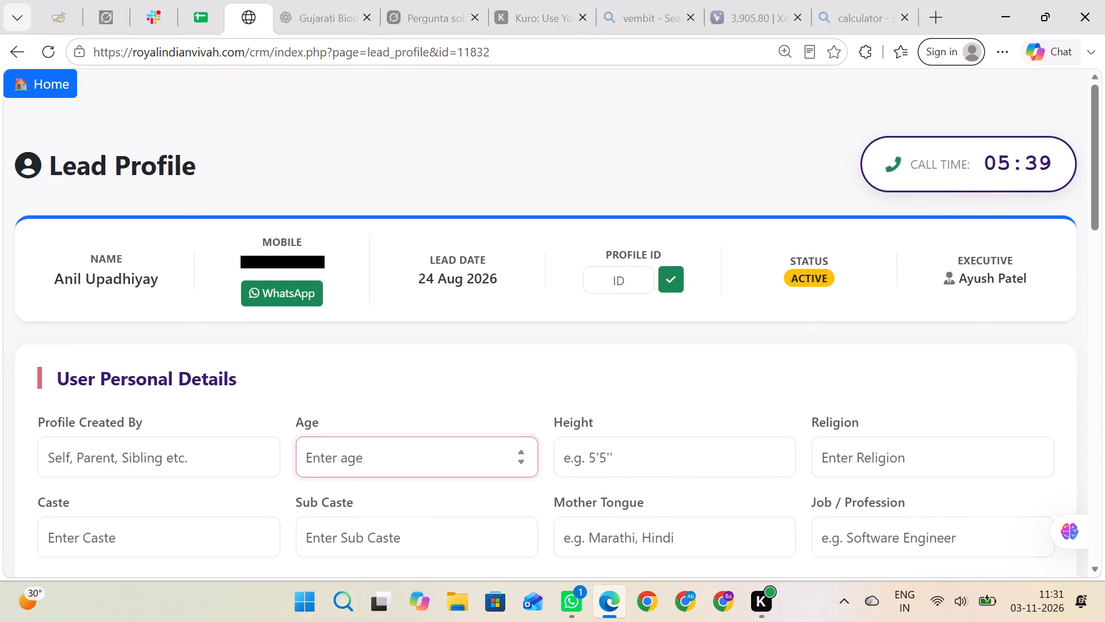
pyautogui.write('24')
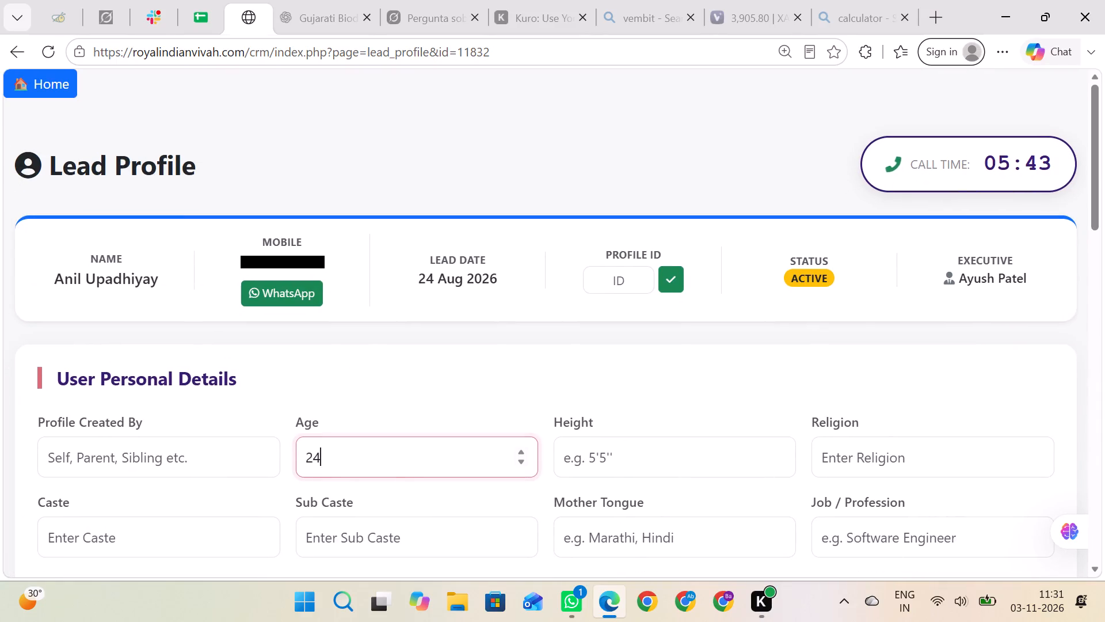
pyautogui.click(600, 458)
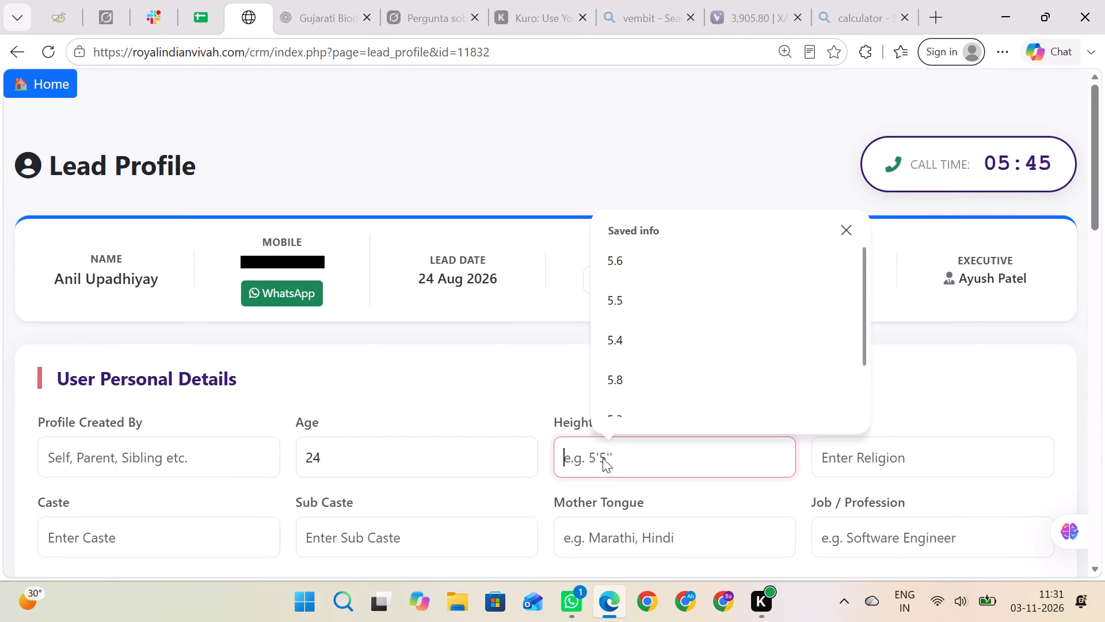
pyautogui.press('2')
pyautogui.press('BackSpace')
pyautogui.write('5.6')
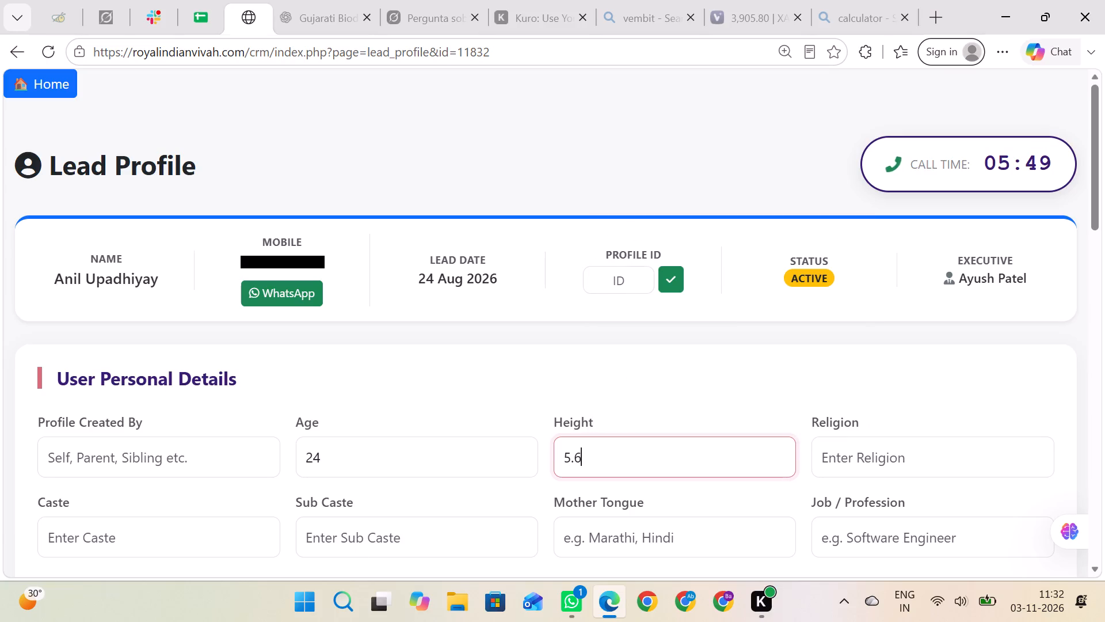
pyautogui.click(220, 531)
pyautogui.write('pa')
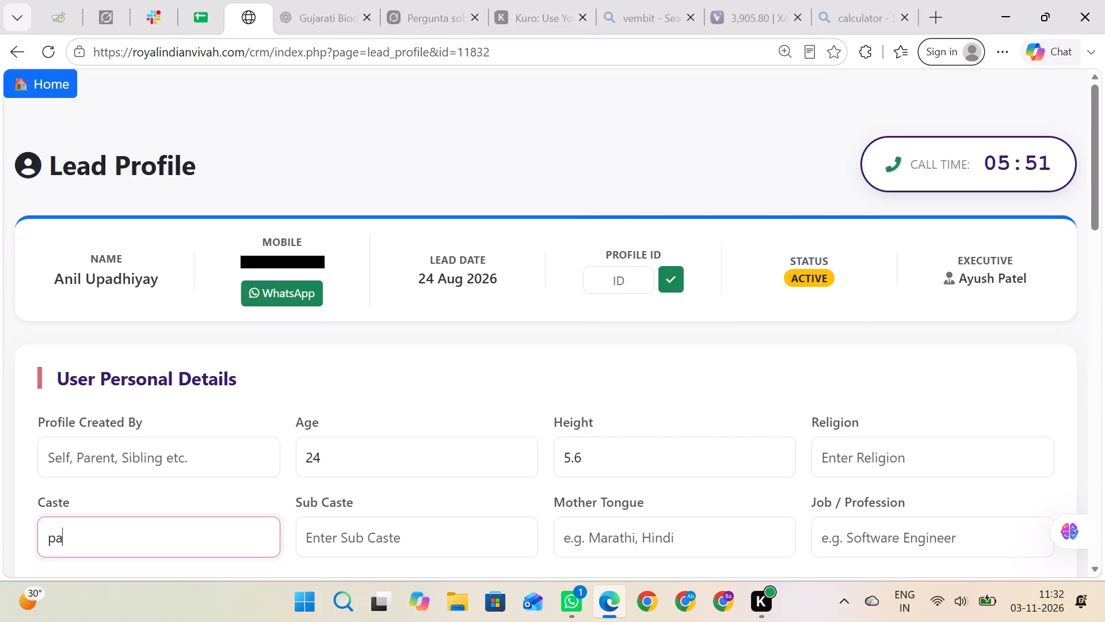
pyautogui.write('tel')
# Set the lead's profession to kheti, annual income to 5 lakh, location to rajkot and marital status to never.
pyautogui.click(436, 363)
pyautogui.scroll(-2, 436, 363)
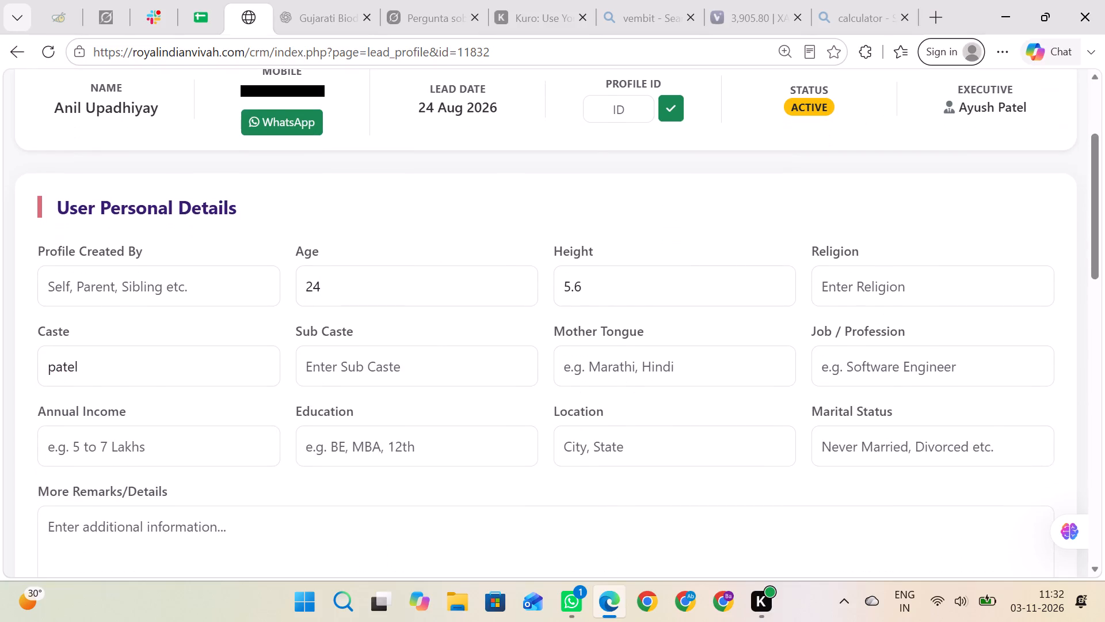
pyautogui.click(878, 372)
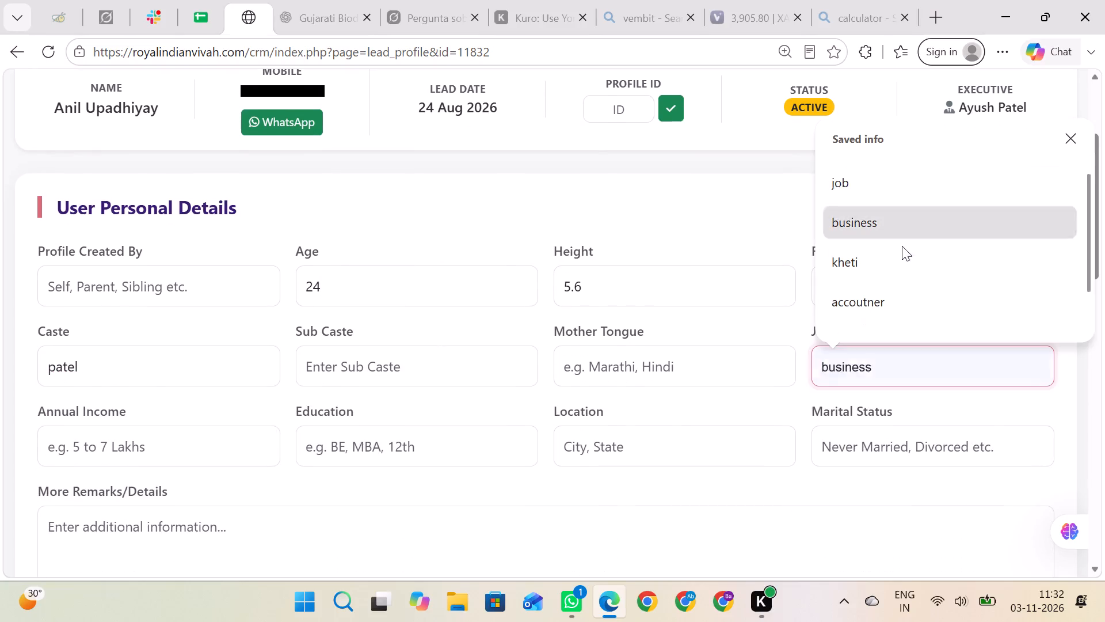
pyautogui.click(900, 262)
pyautogui.click(208, 444)
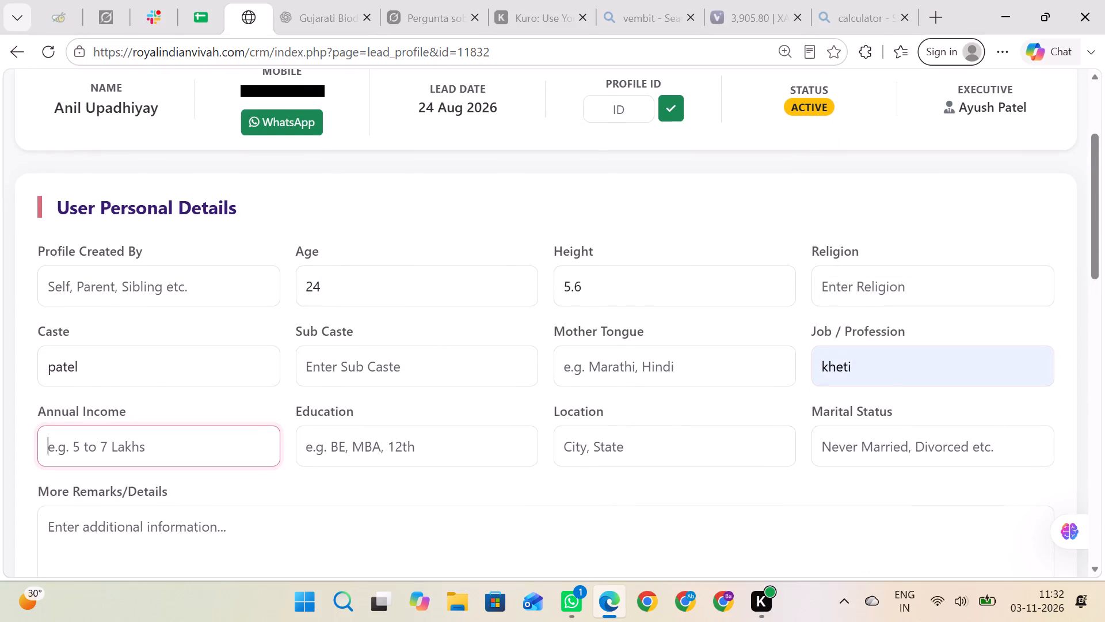
pyautogui.write('5 lakh')
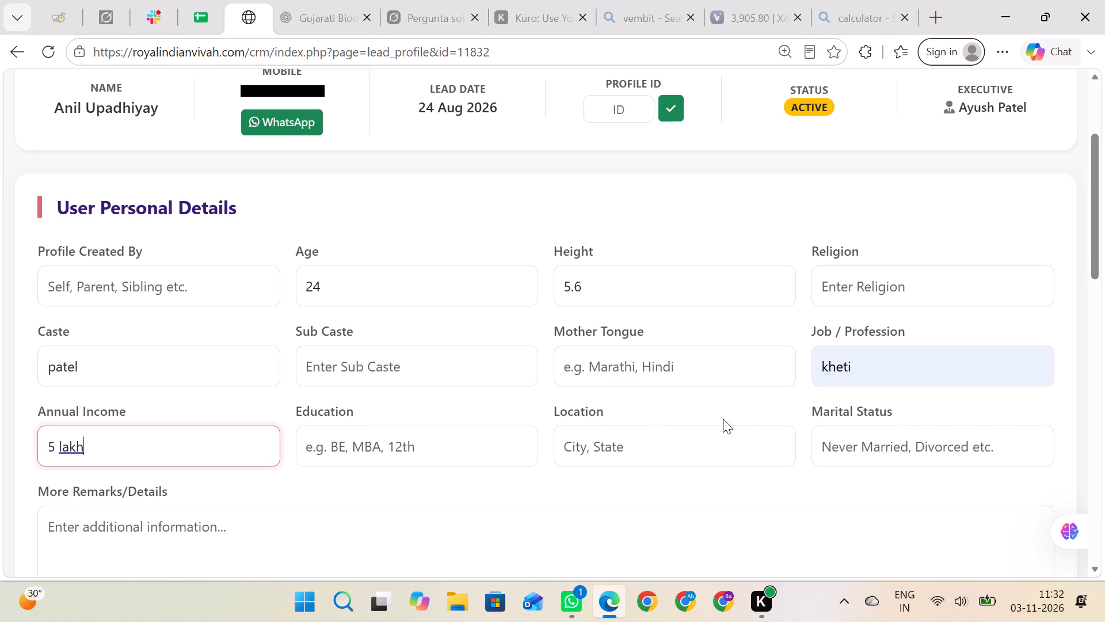
pyautogui.click(711, 439)
pyautogui.write('rajkot')
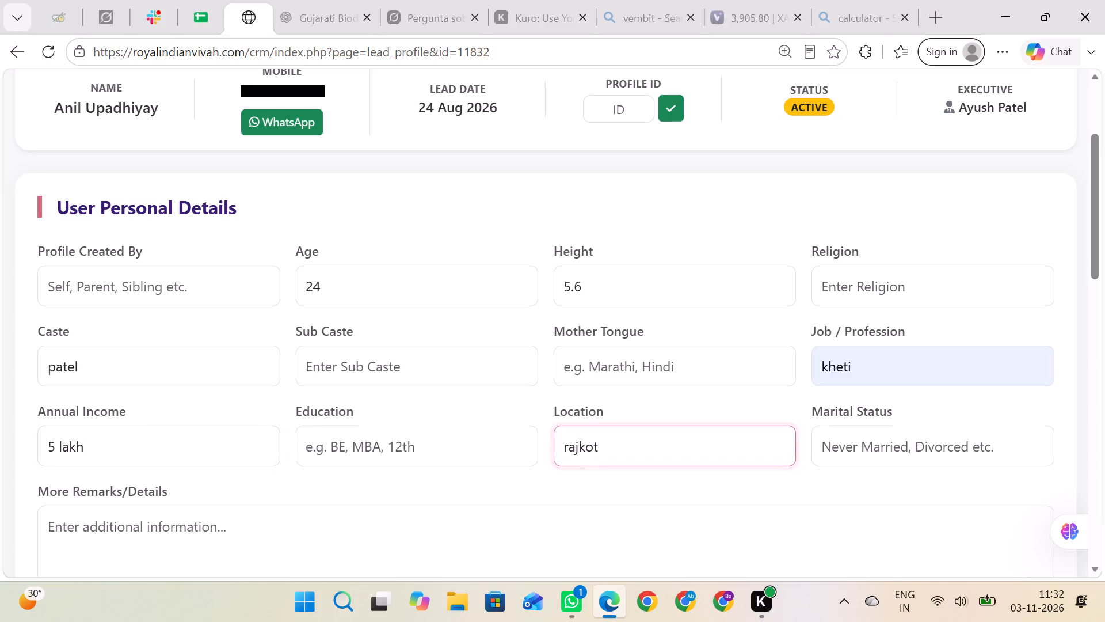
pyautogui.click(971, 452)
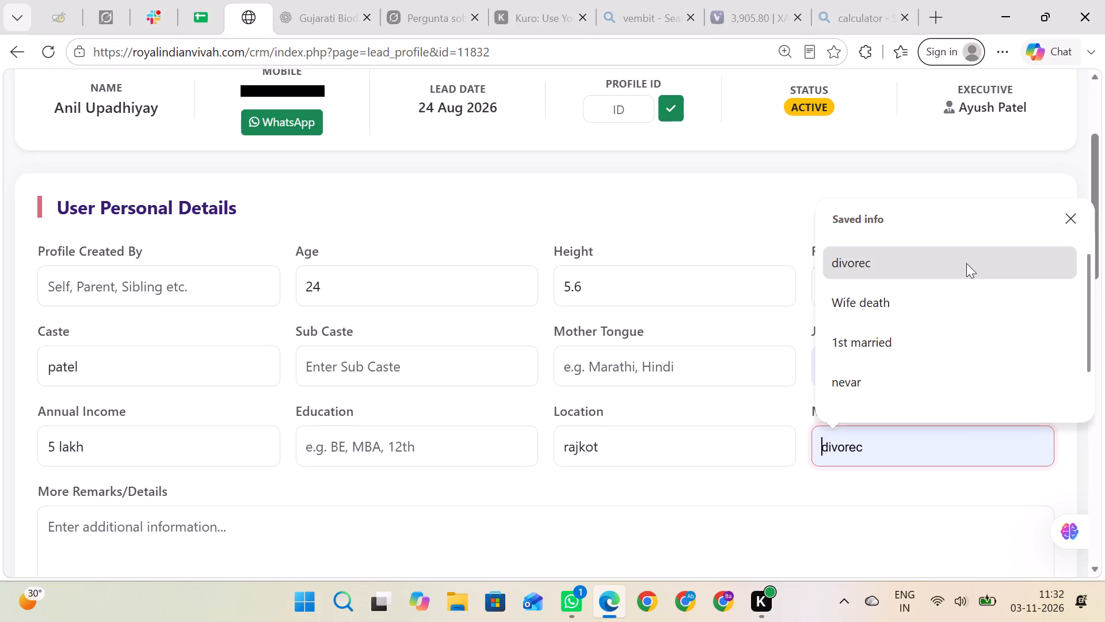
pyautogui.scroll(1, 960, 276)
pyautogui.click(961, 249)
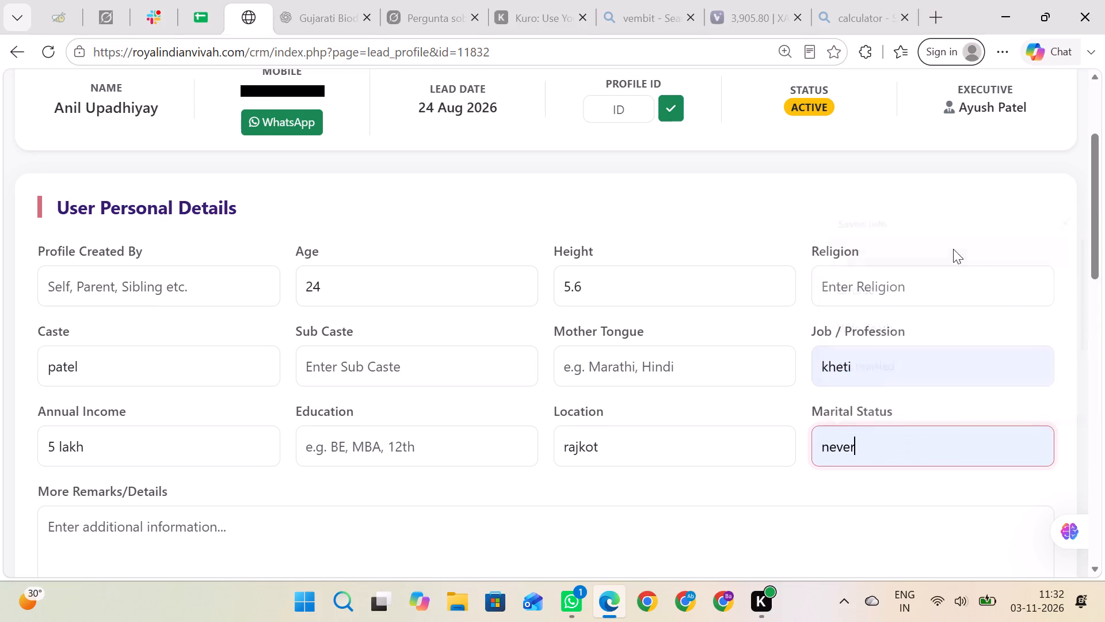
# Set the partner expectation age range to a minimum of 23 and a maximum of 26.
pyautogui.scroll(-3, 617, 220)
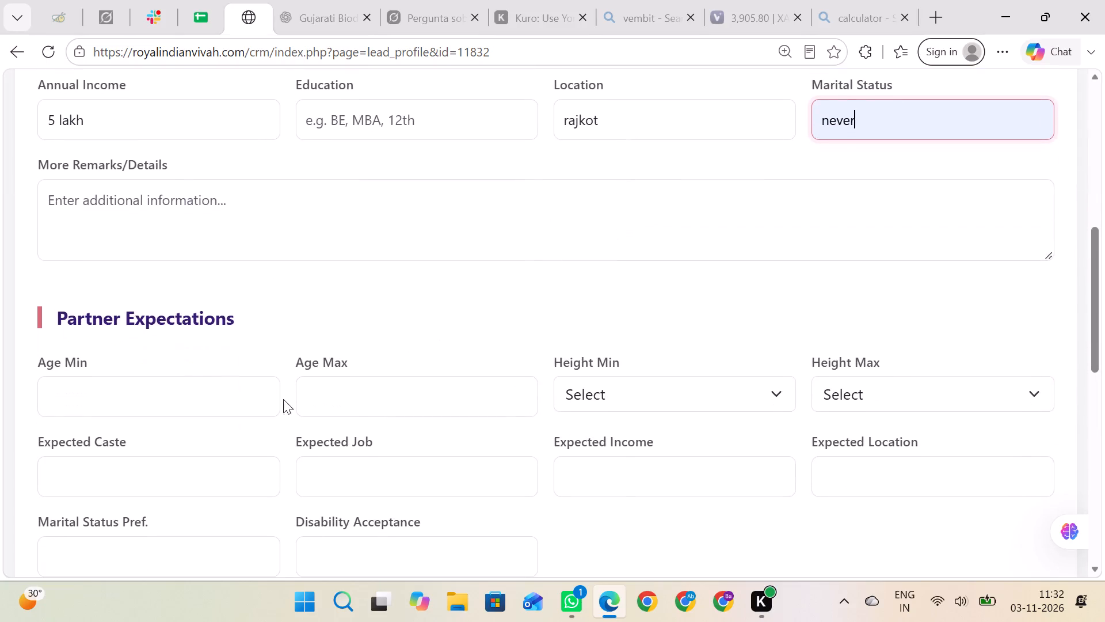
pyautogui.click(196, 397)
pyautogui.write('23')
pyautogui.press('Tab')
pyautogui.write('26')
pyautogui.press('Tab')
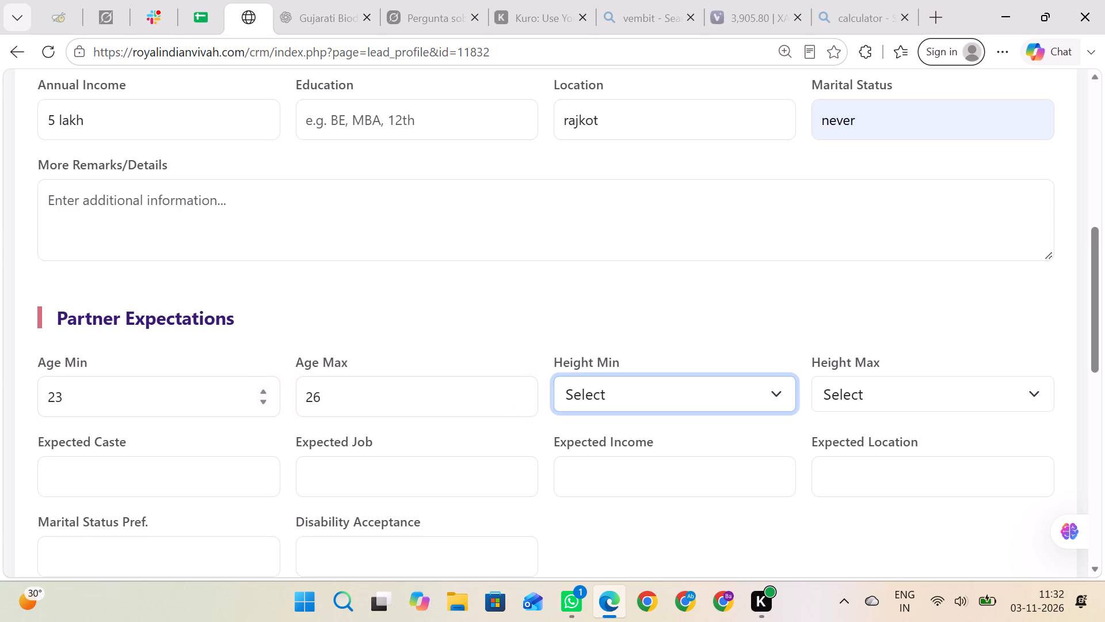
# Fill in the partner expectations: caste patel,bramin,soni,vaniya, job as job, income 1 lakh and location ahmedabad,rajkot.
pyautogui.press('Tab')
pyautogui.press('Tab')
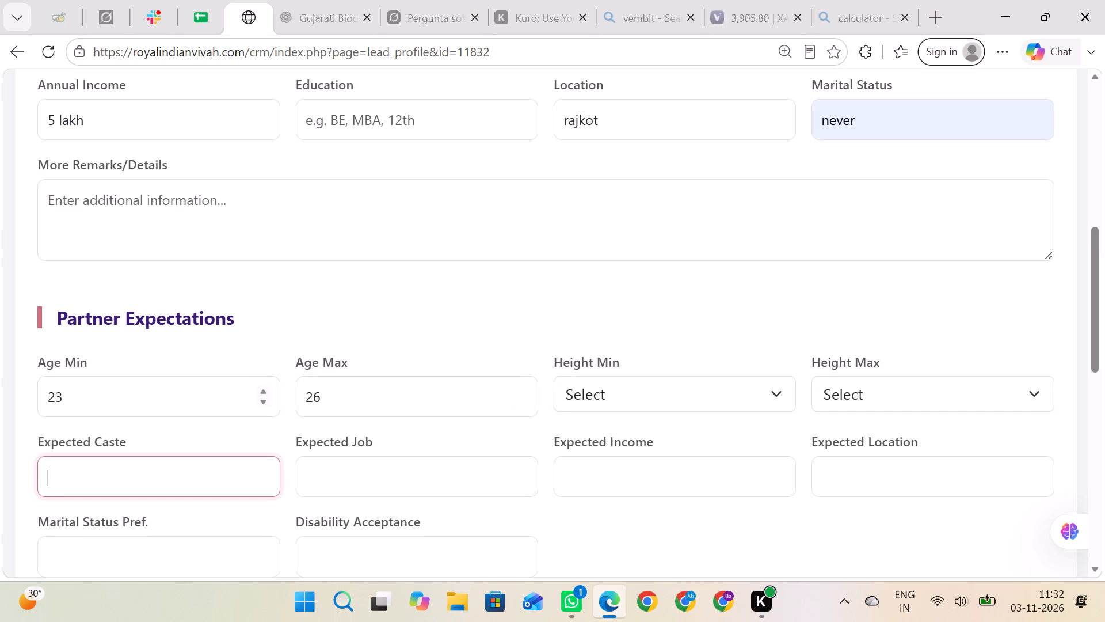
pyautogui.write('patel,bramin,')
pyautogui.write('soni,vaniya')
pyautogui.press('space')
pyautogui.press('Tab')
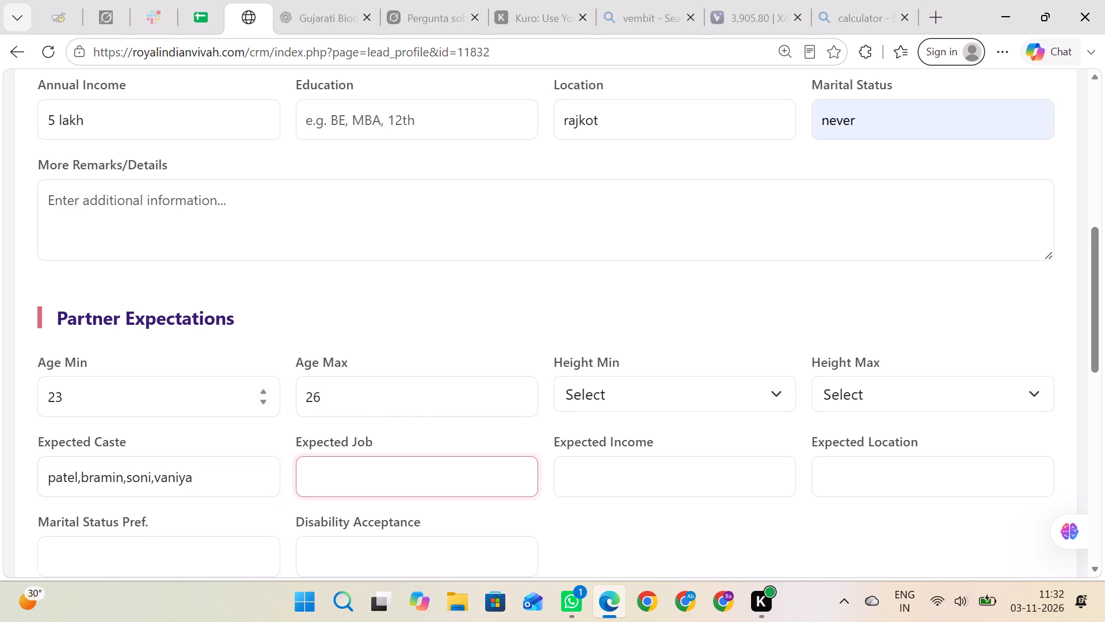
pyautogui.write('job')
pyautogui.press('Tab')
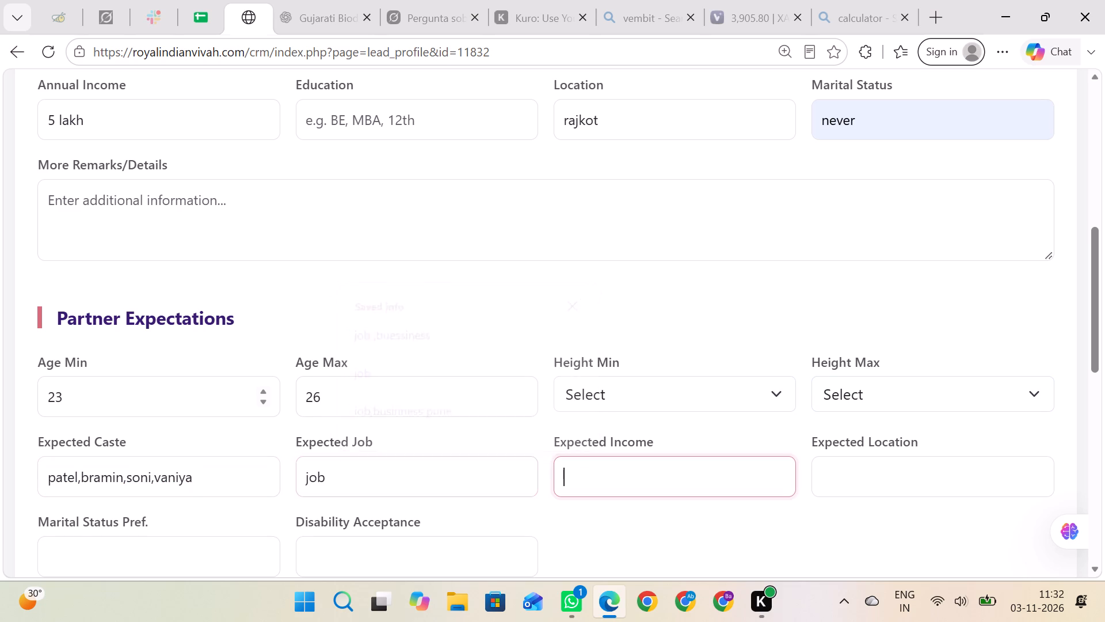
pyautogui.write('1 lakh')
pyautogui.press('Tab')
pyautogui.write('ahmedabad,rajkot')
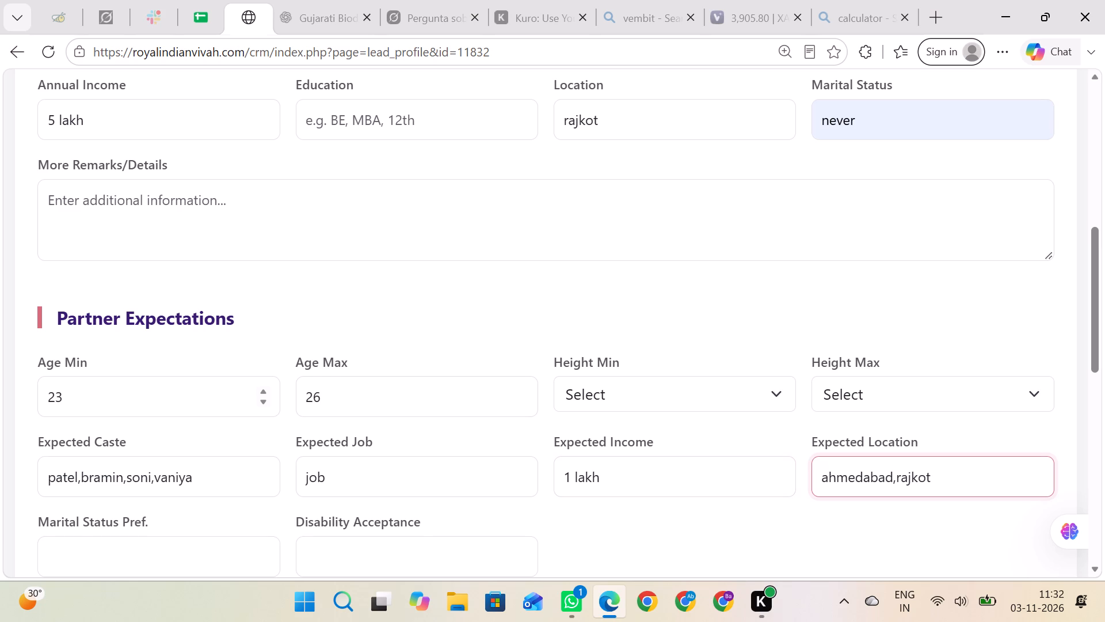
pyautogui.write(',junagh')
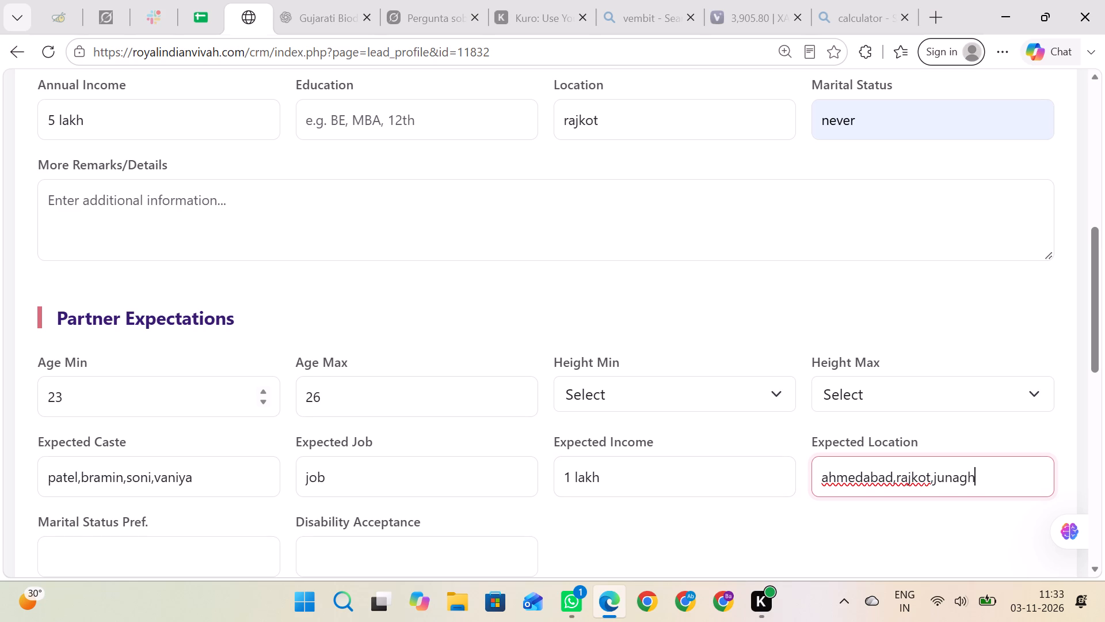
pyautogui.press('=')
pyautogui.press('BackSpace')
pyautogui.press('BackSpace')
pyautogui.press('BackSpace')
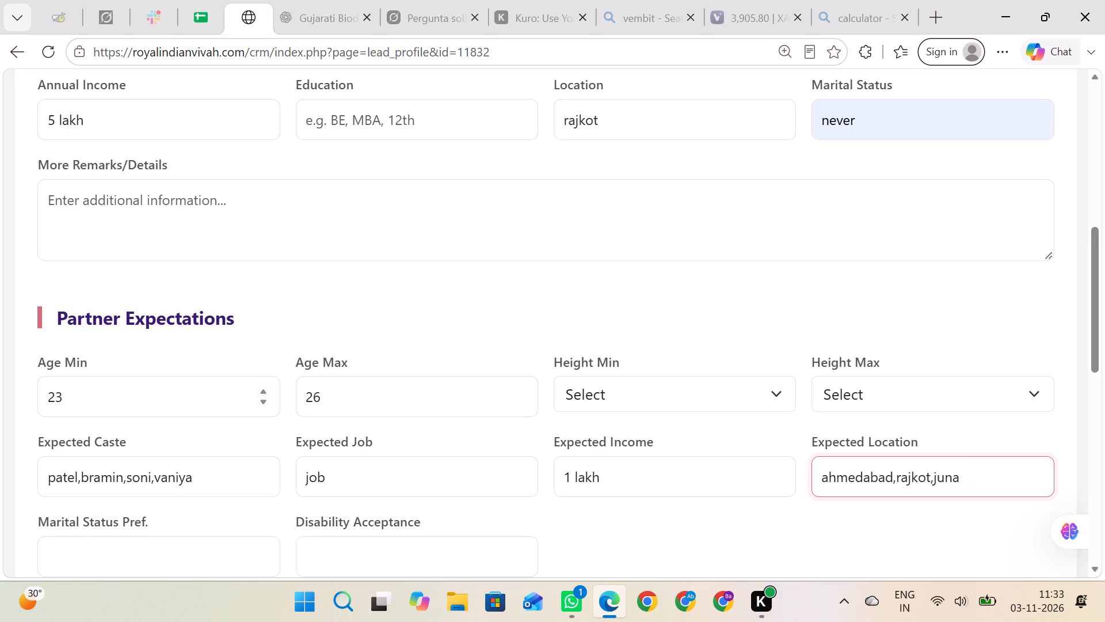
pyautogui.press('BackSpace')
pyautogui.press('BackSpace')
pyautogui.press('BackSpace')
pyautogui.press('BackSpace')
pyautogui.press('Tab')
pyautogui.scroll(-2, 196, 397)
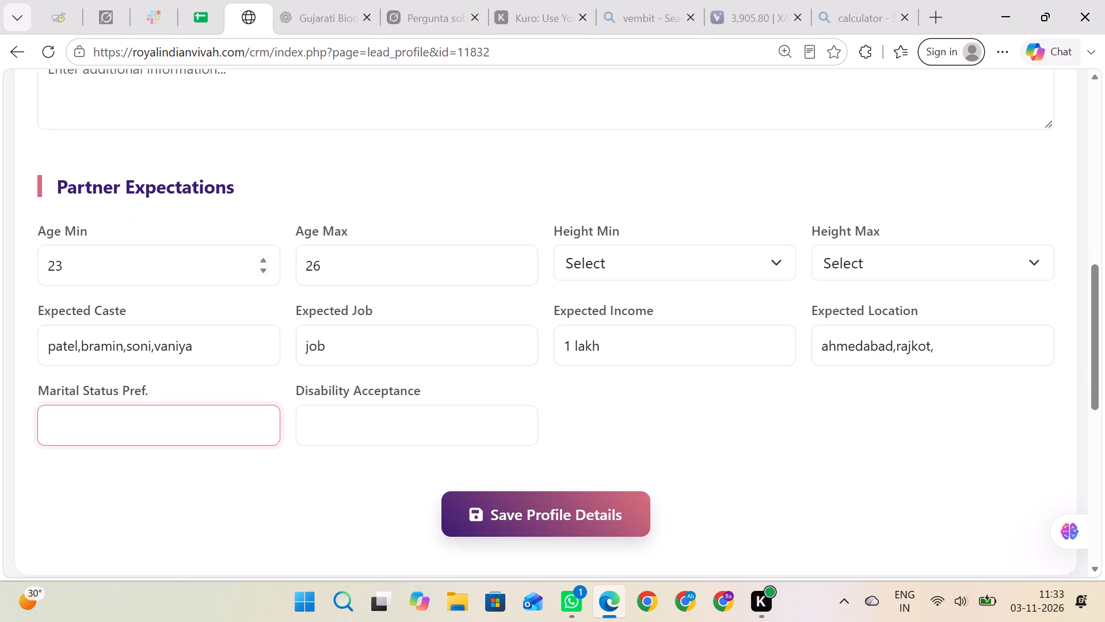
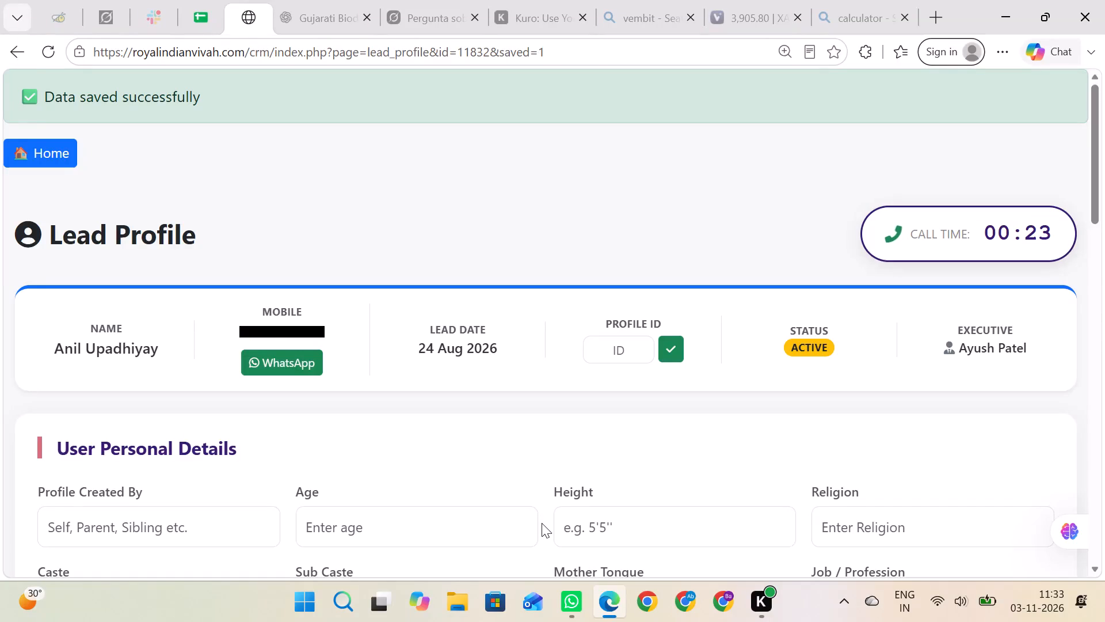
# Leave the saved lead profile and go to the next lead in the list.
pyautogui.click(542, 523)
pyautogui.scroll(-8, 542, 523)
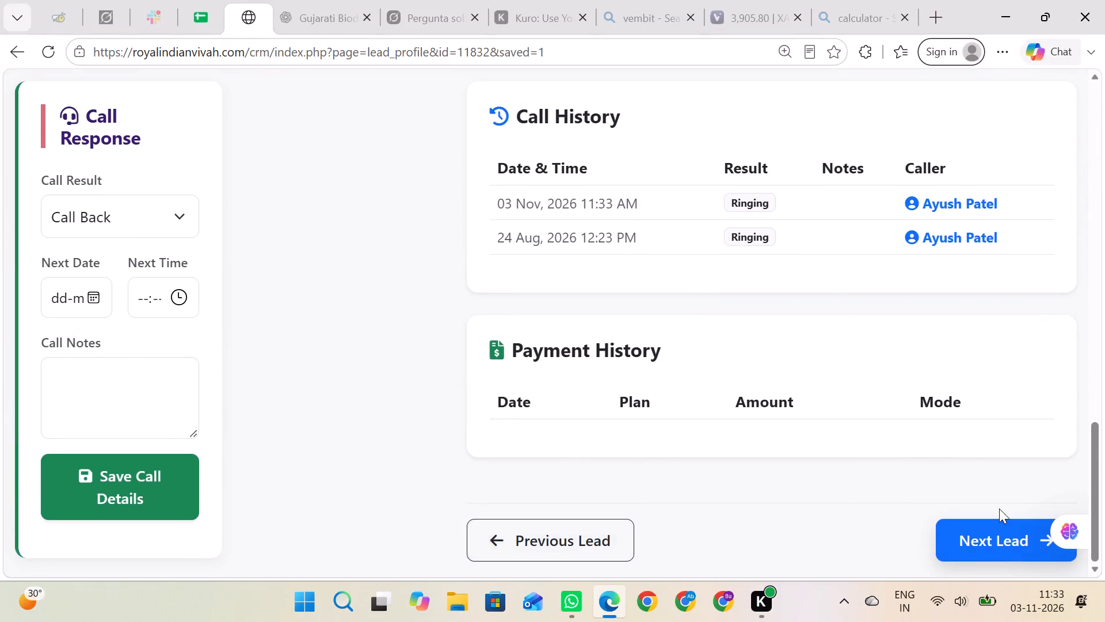
pyautogui.click(992, 543)
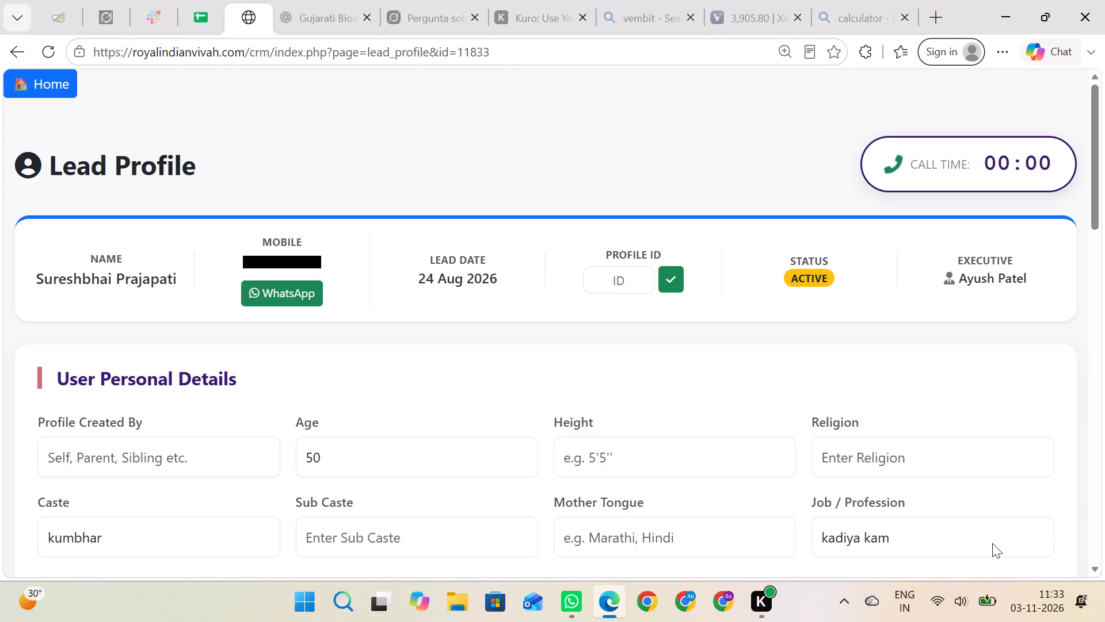
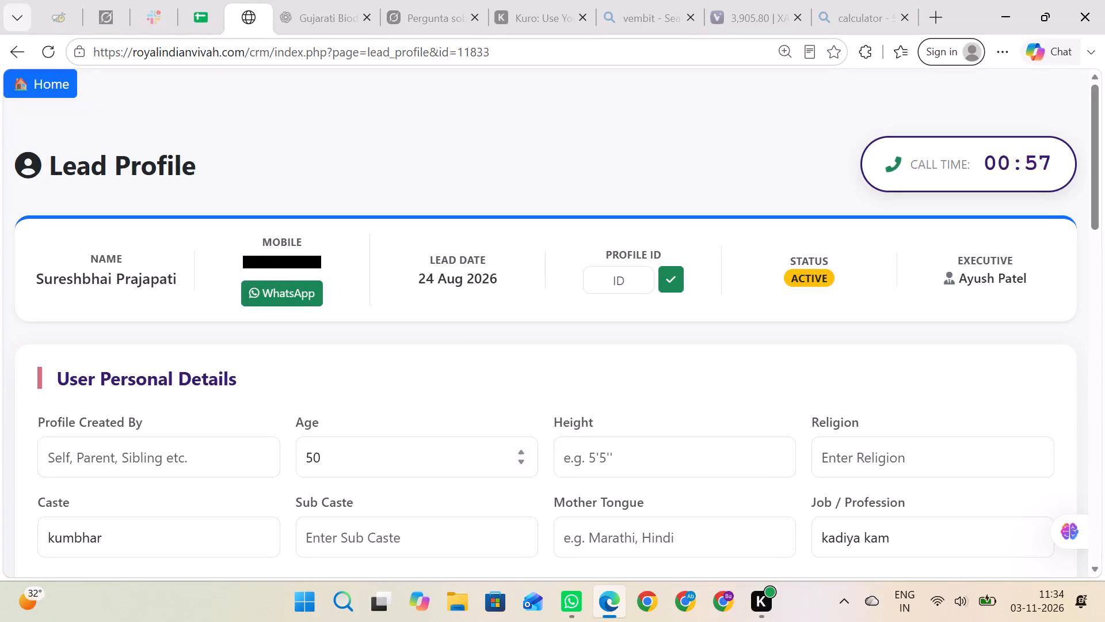
# Set the age in the lead's personal details to 55.
pyautogui.click(430, 462)
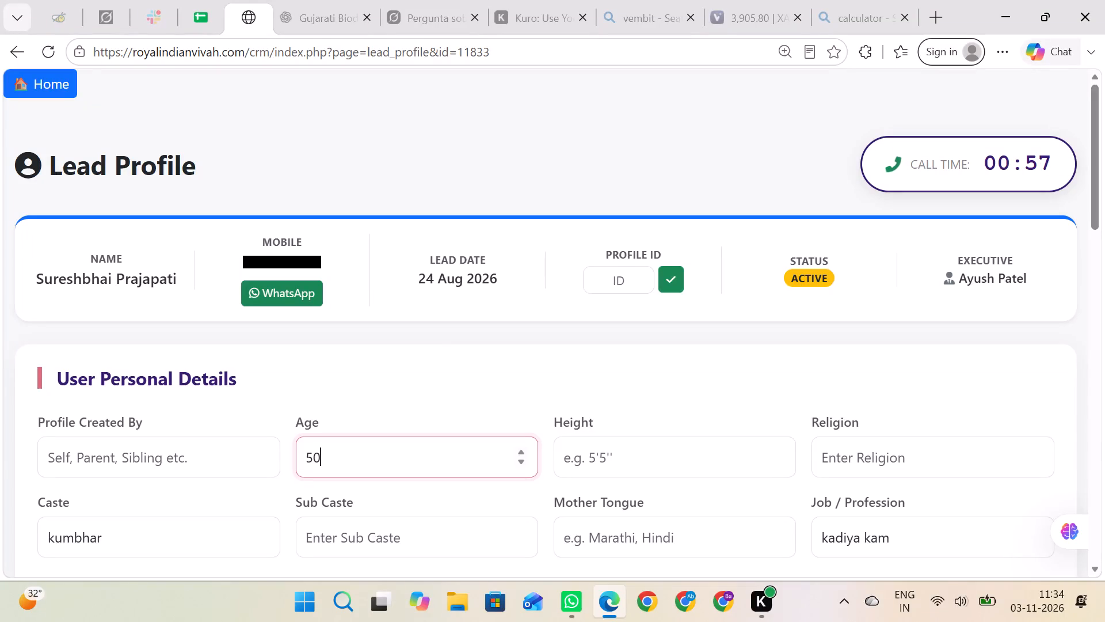
pyautogui.press('BackSpace')
pyautogui.press('BackSpace')
pyautogui.press('BackSpace')
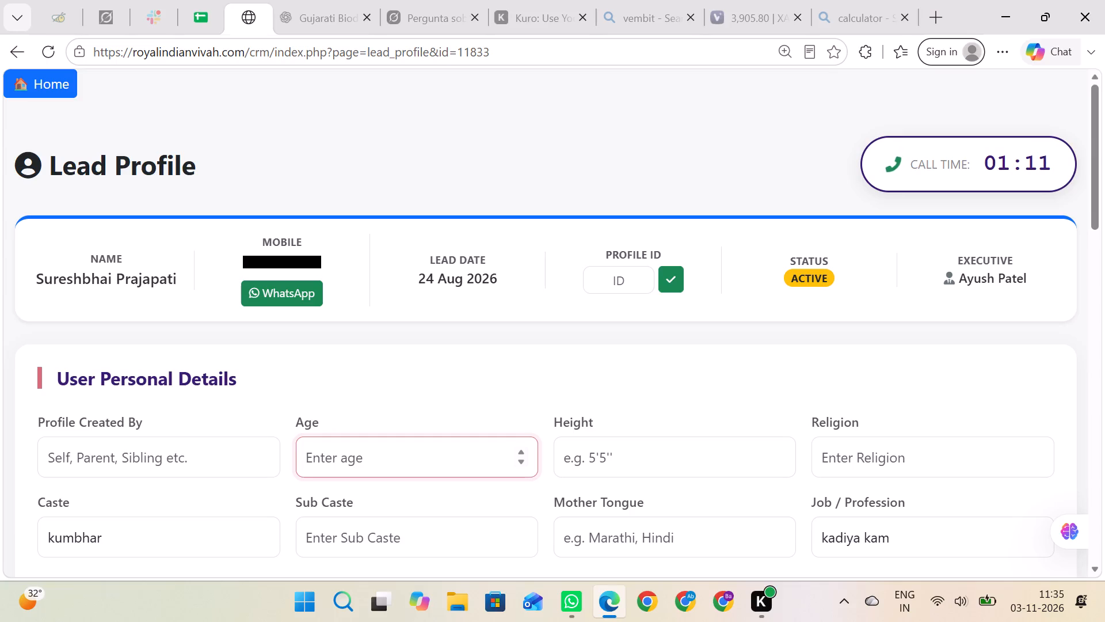
pyautogui.write('55')
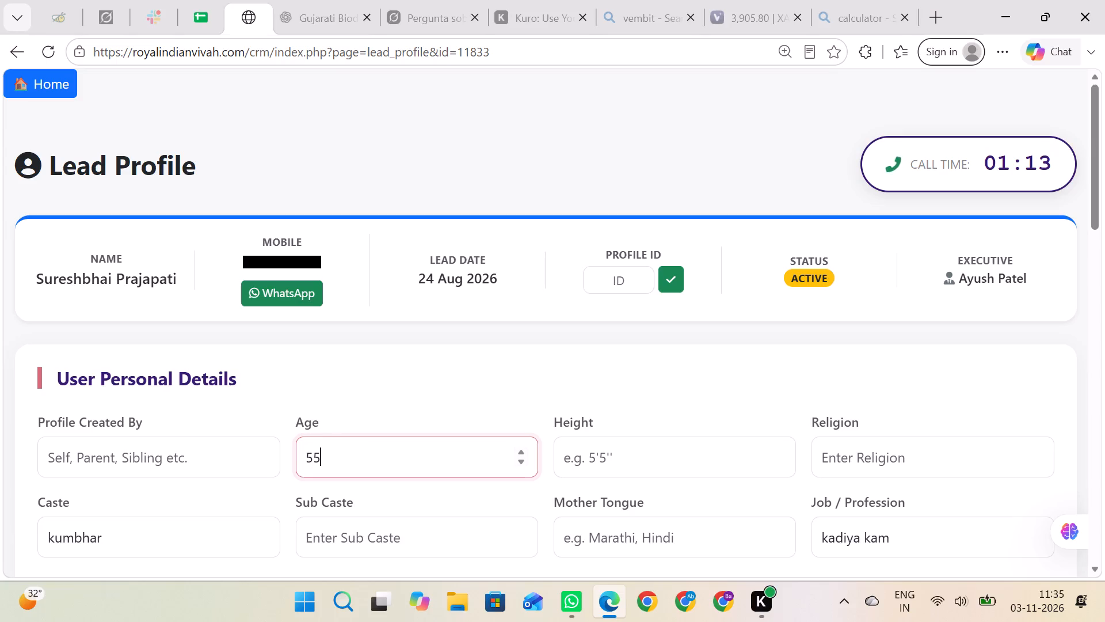
# Clear the caste entry in the lead's personal details.
pyautogui.click(168, 533)
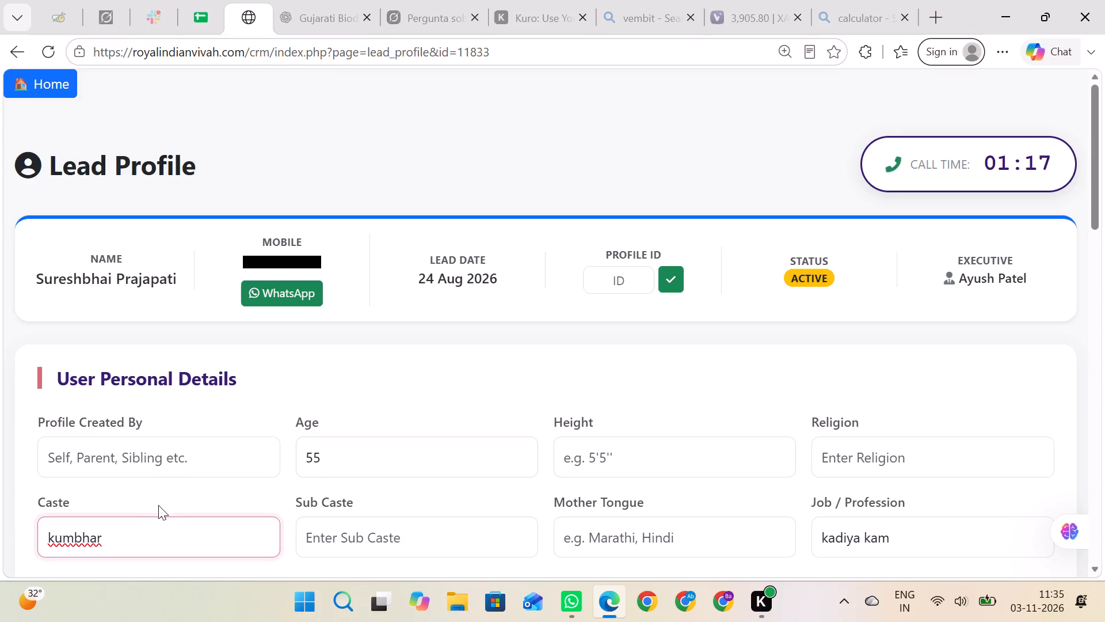
pyautogui.press('BackSpace')
pyautogui.press('BackSpace')
pyautogui.press('BackSpace')
pyautogui.press('BackSpace')
pyautogui.press('BackSpace')
pyautogui.press('BackSpace')
pyautogui.press('BackSpace')
pyautogui.press('BackSpace')
pyautogui.press('BackSpace')
pyautogui.press('BackSpace')
pyautogui.press('BackSpace')
pyautogui.press('BackSpace')
pyautogui.press('BackSpace')
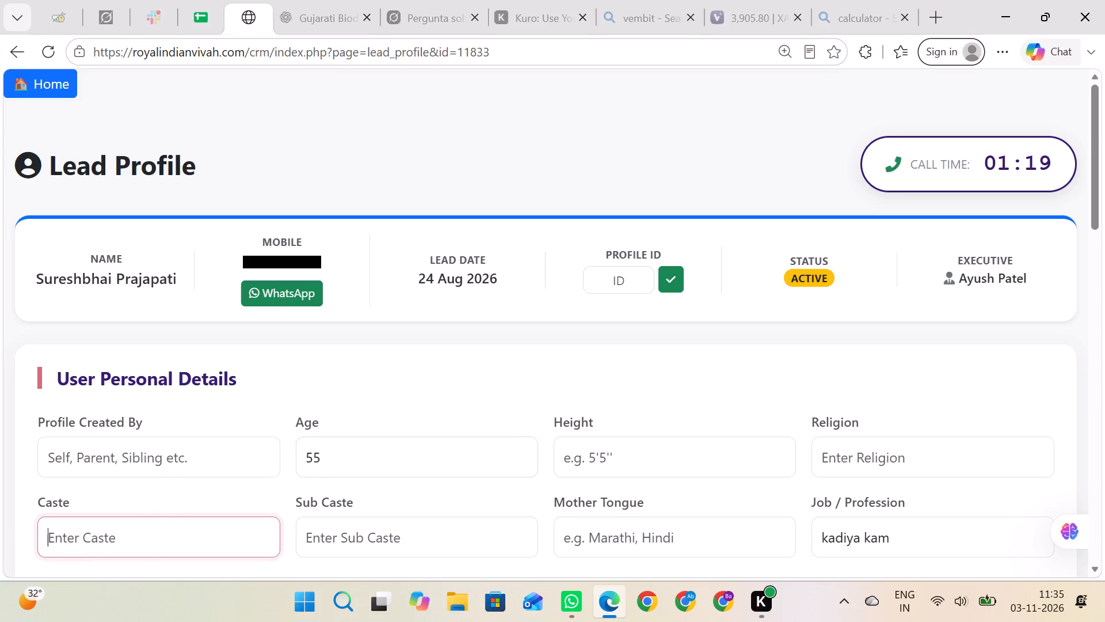
# Set the caste in the lead's personal details to khumbhar.
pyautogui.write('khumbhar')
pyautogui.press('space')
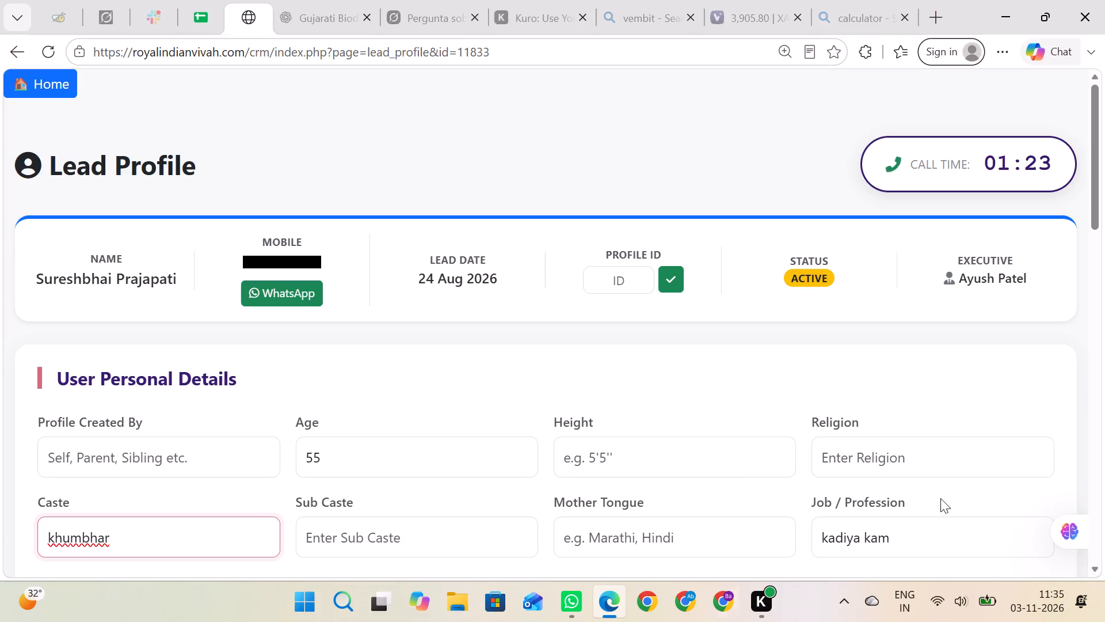
pyautogui.click(931, 532)
pyautogui.scroll(-1, 931, 532)
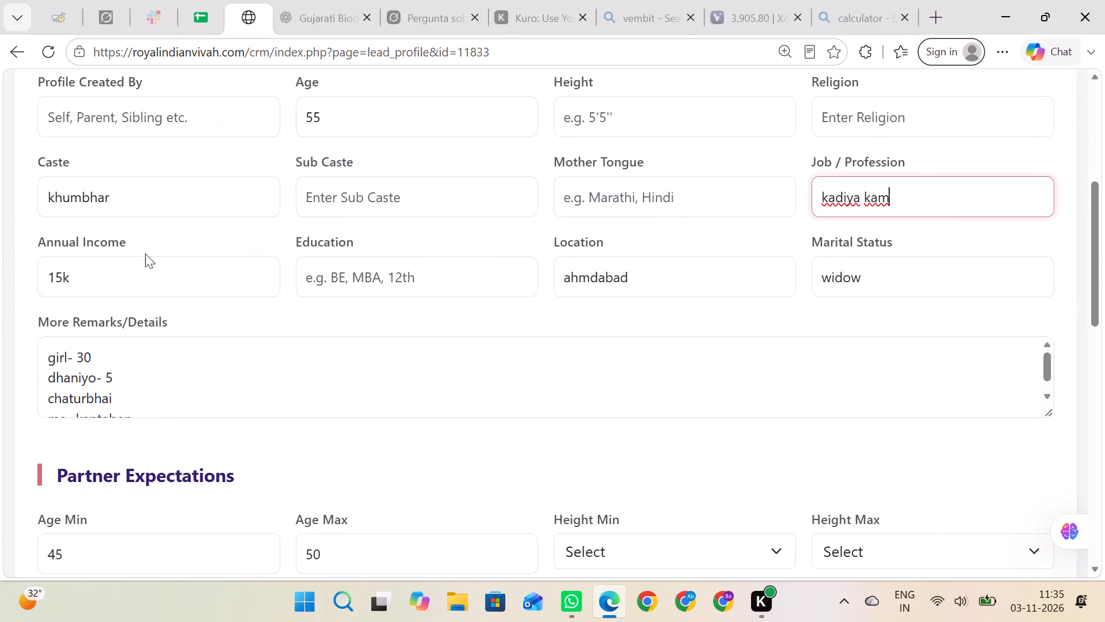
pyautogui.click(140, 280)
pyautogui.scroll(-2, 181, 380)
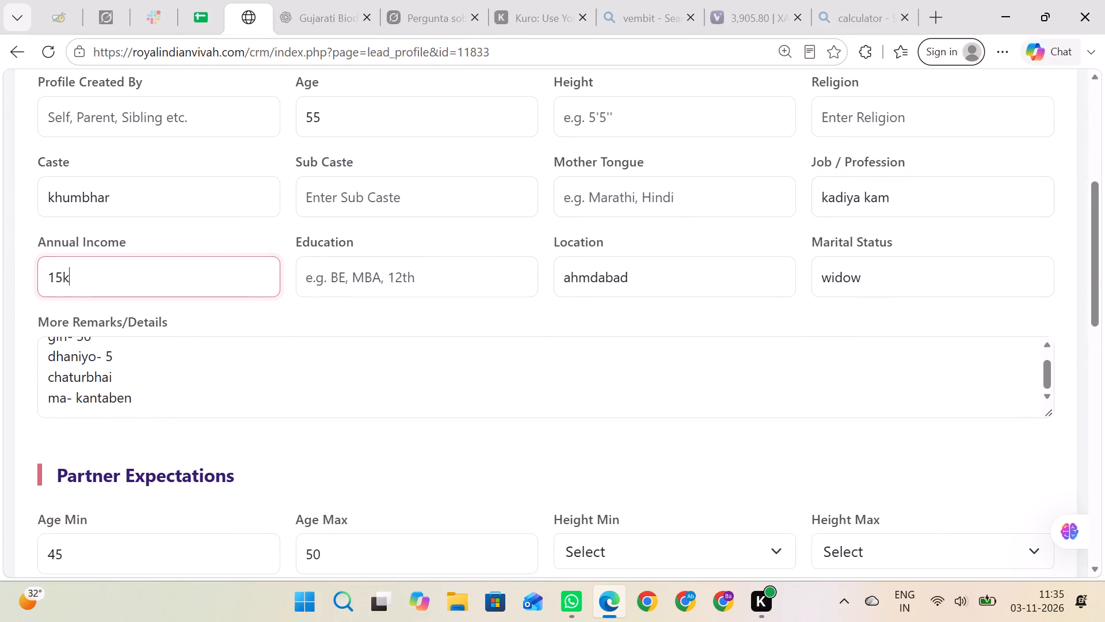
pyautogui.scroll(1, 181, 380)
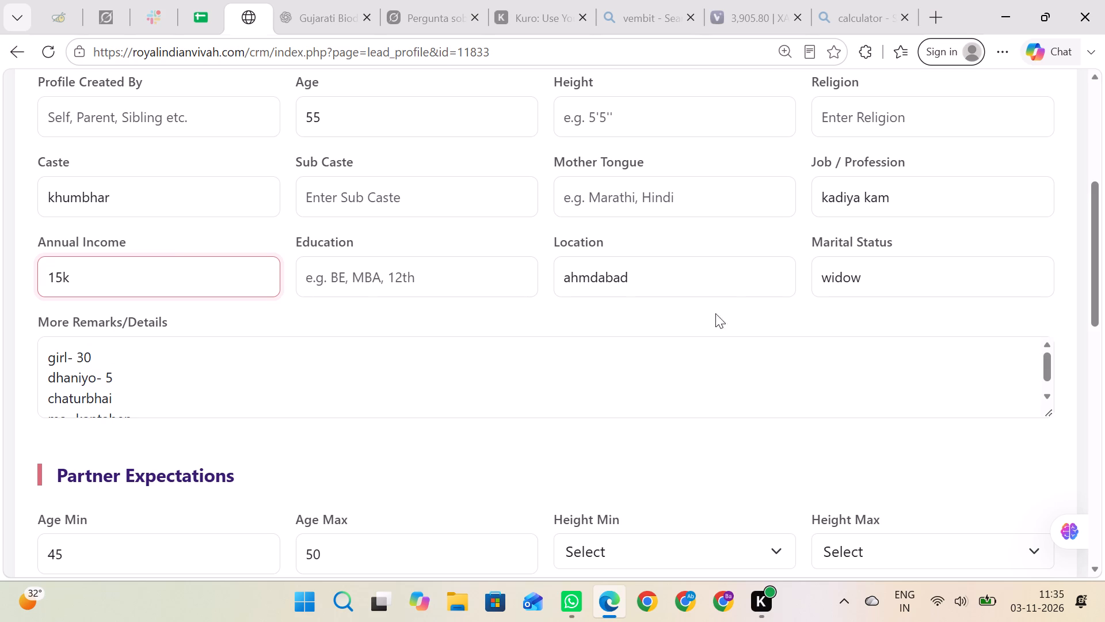
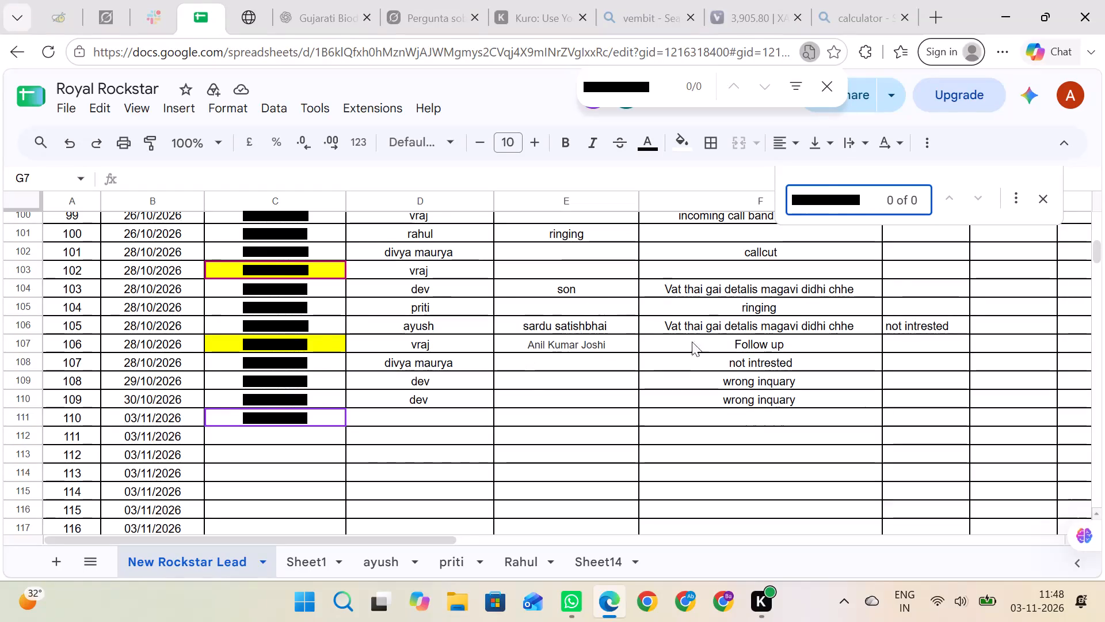
# Close the browser's in-page search over the Royal Rockstar lead spreadsheet.
pyautogui.click(826, 95)
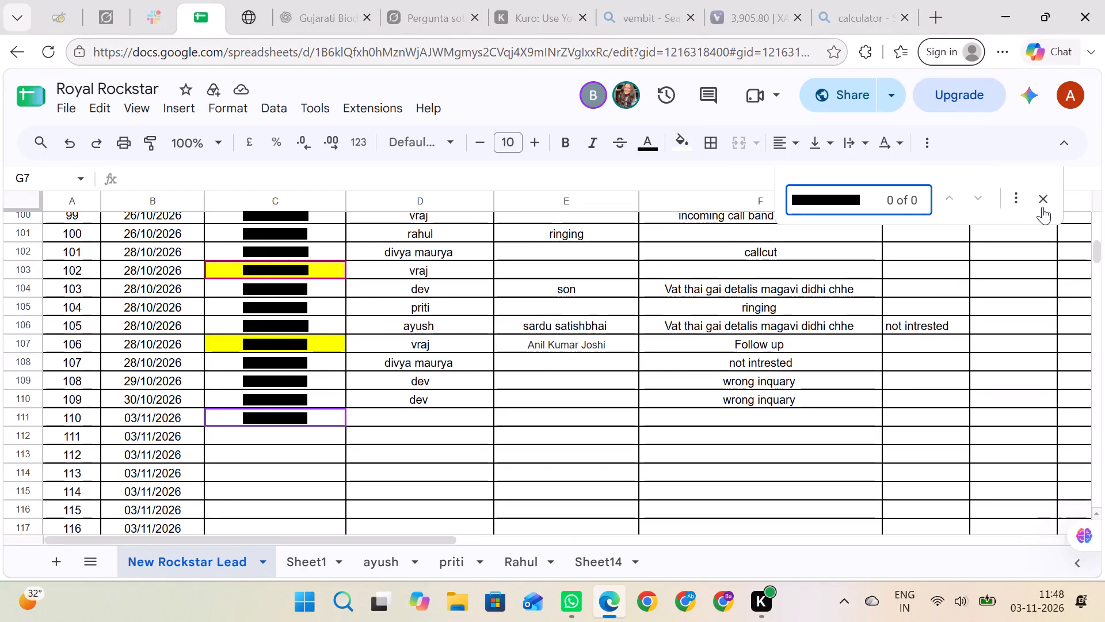